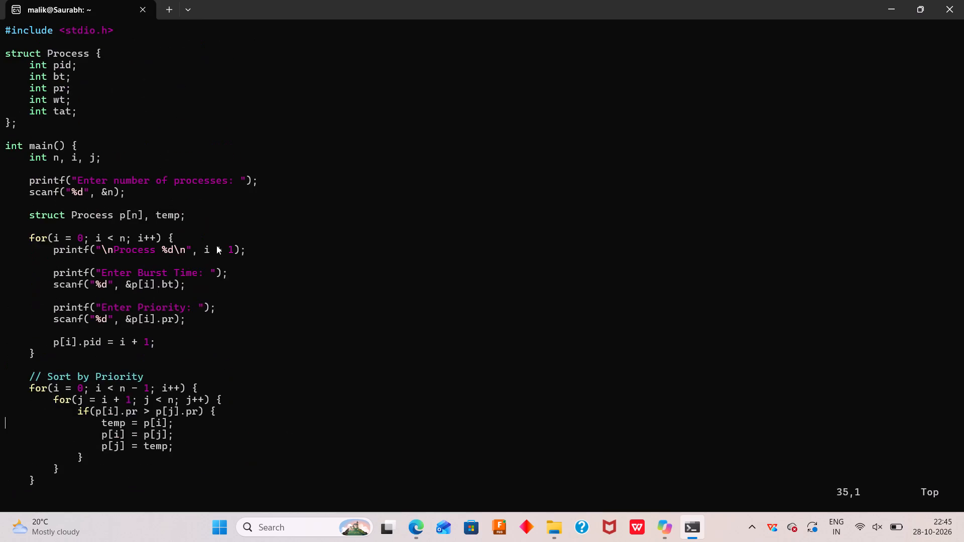
{"action": "scroll", "coordinate": [216, 245], "scroll_direction": "down", "scroll_amount": 10}
{"action": "scroll", "coordinate": [216, 245], "scroll_direction": "up", "scroll_amount": 11}
{"action": "scroll", "coordinate": [216, 245], "scroll_direction": "down", "scroll_amount": 5, "text": "ctrl"}
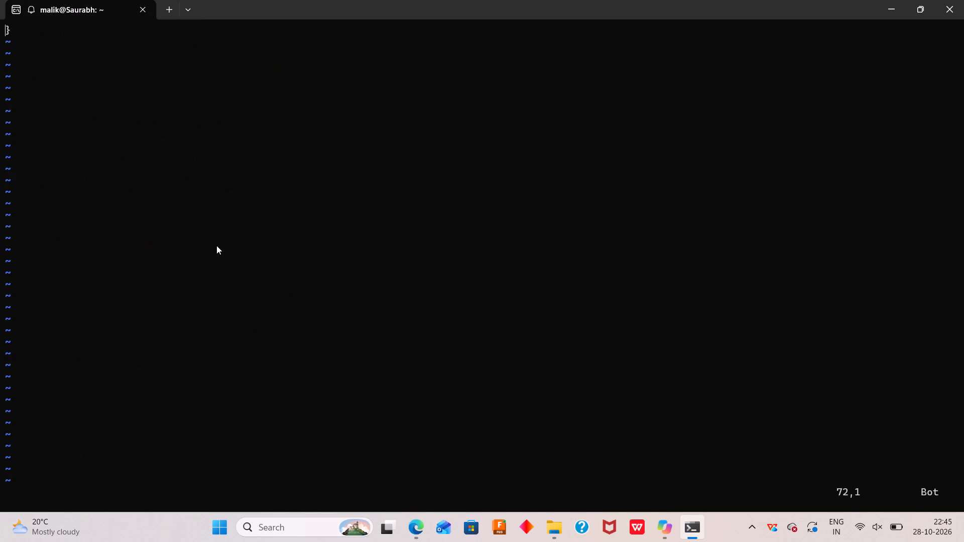
{"action": "scroll", "coordinate": [216, 245], "scroll_direction": "down", "scroll_amount": 1, "text": "ctrl"}
{"action": "scroll", "coordinate": [208, 288], "scroll_direction": "up", "scroll_amount": 9}
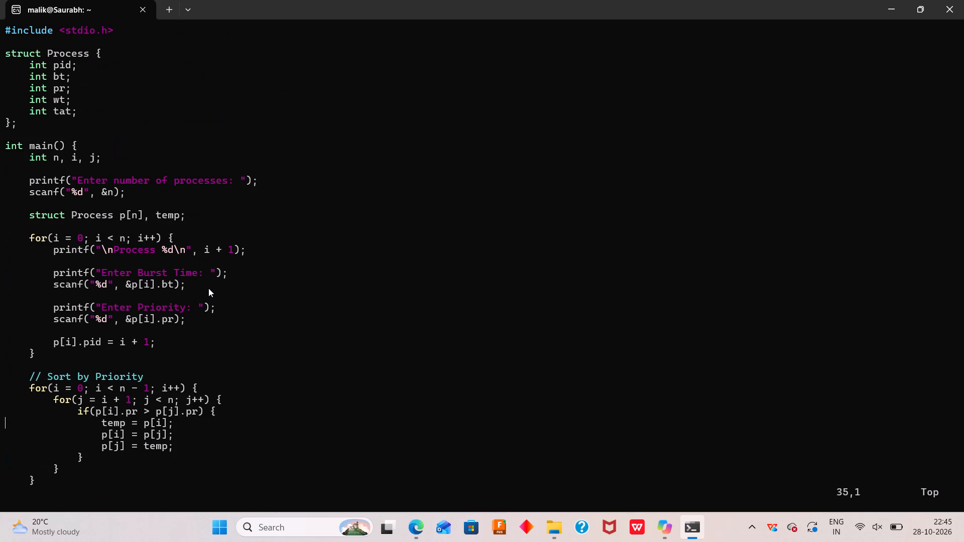
{"action": "key", "text": "ctrl+minus"}
{"action": "key", "text": "ctrl+minus"}
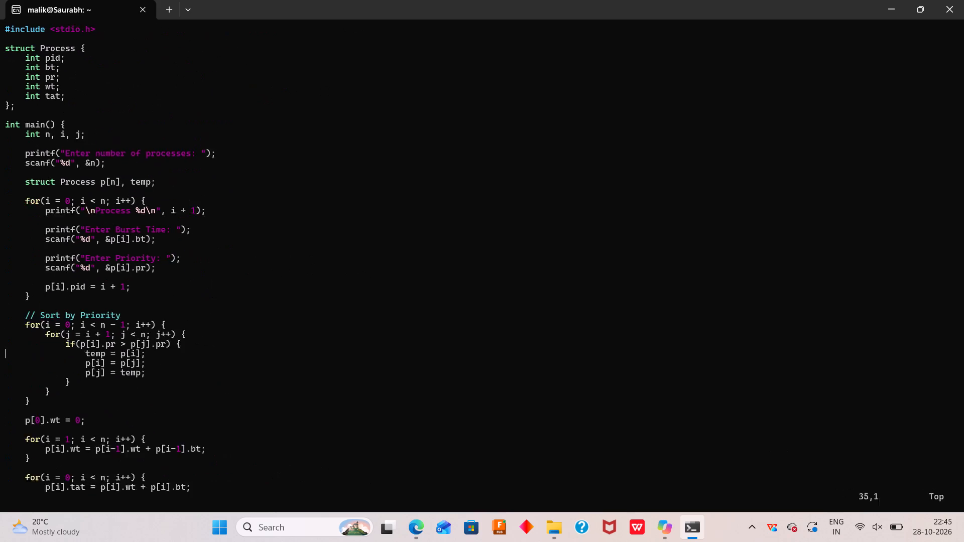
{"action": "key", "text": "ctrl+minus"}
{"action": "key", "text": "ctrl+minus"}
{"action": "key", "text": "ctrl+minus"}
{"action": "key", "text": "ctrl+minus"}
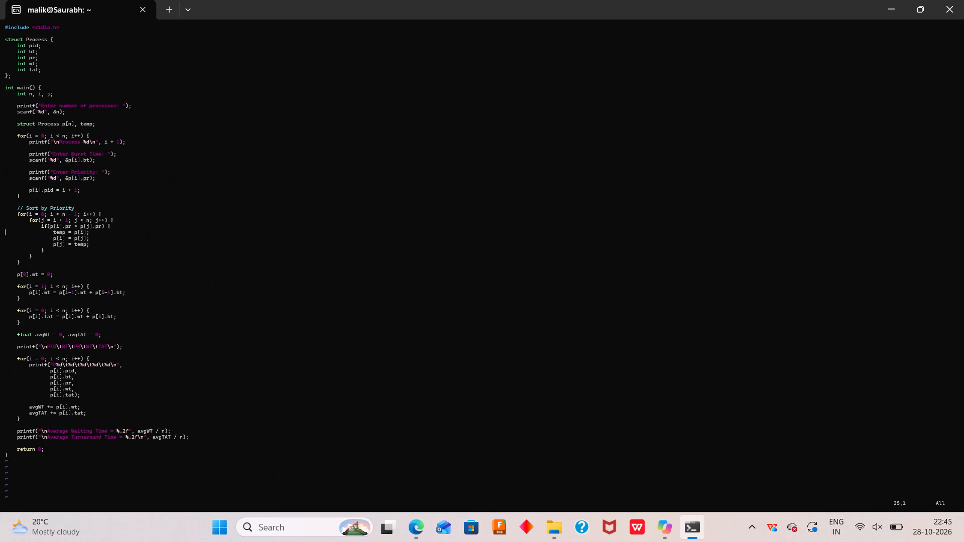
{"action": "key", "text": "ctrl+equal"}
{"action": "key", "text": "ctrl+equal"}
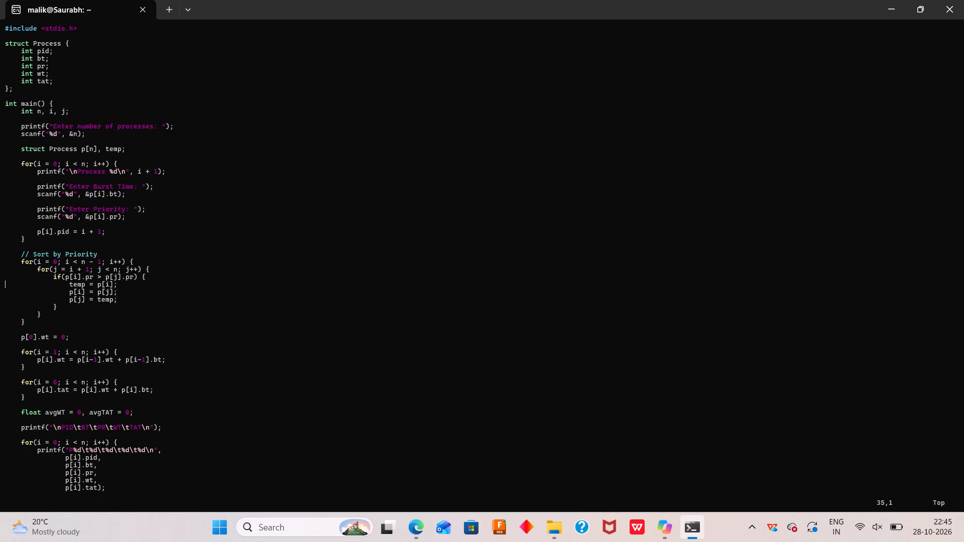
{"action": "key", "text": "ctrl+minus"}
{"action": "key", "text": "ctrl+minus"}
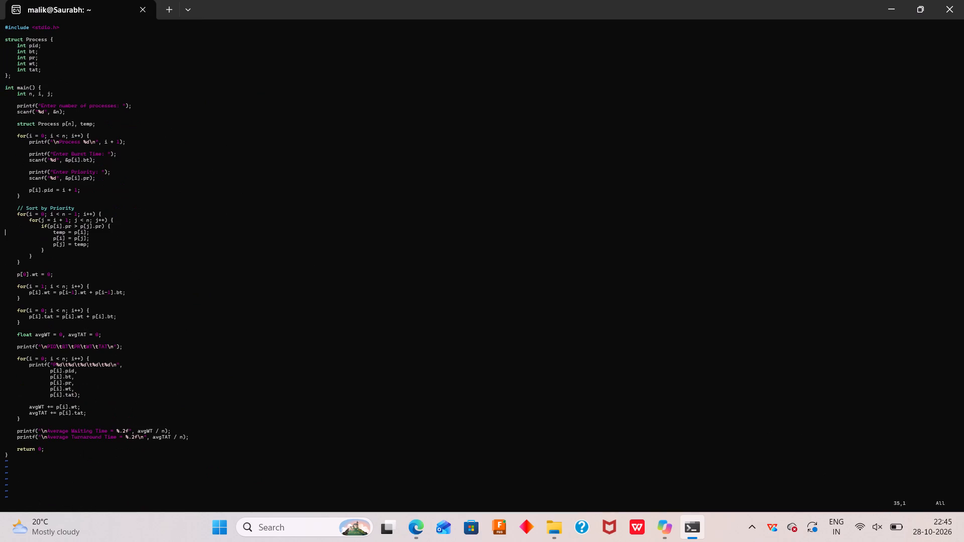
{"action": "key", "text": "ctrl+equal"}
{"action": "key", "text": "ctrl+equal"}
{"action": "key", "text": "ctrl+equal"}
{"action": "key", "text": "ctrl+equal"}
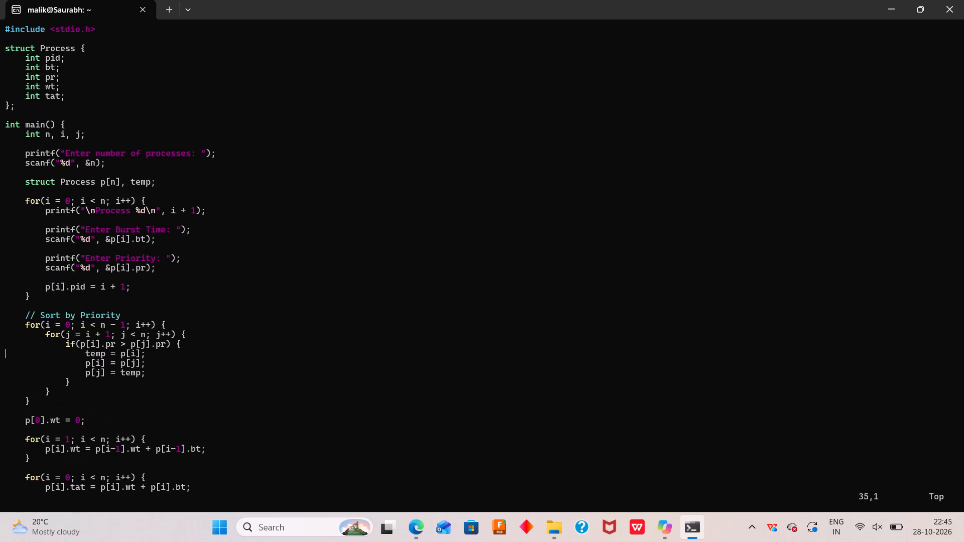
{"action": "key", "text": "ctrl+equal"}
{"action": "key", "text": "ctrl+minus"}
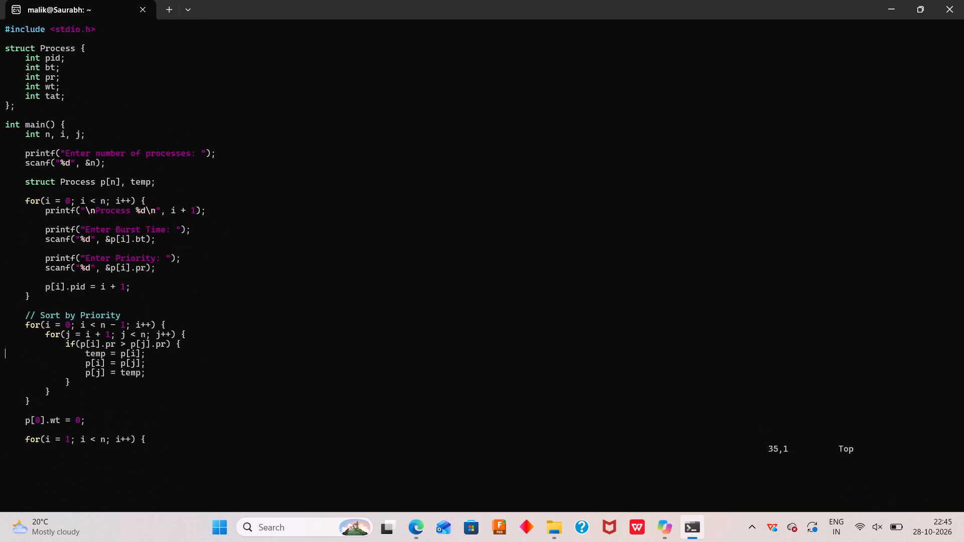
{"action": "key", "text": "ctrl+minus"}
{"action": "key", "text": "ctrl+minus"}
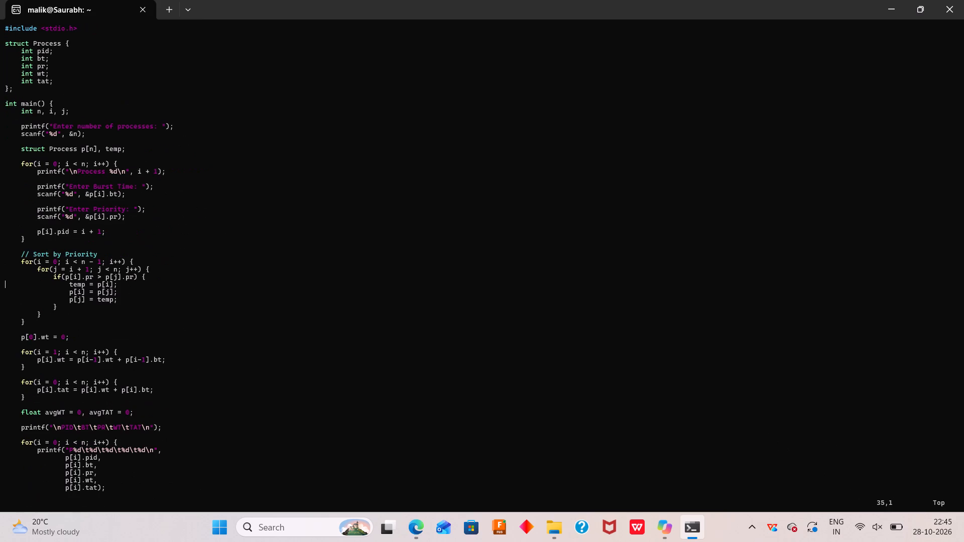
Find Microsoft Word through the Windows search and launch it.
{"action": "left_click", "coordinate": [891, 5]}
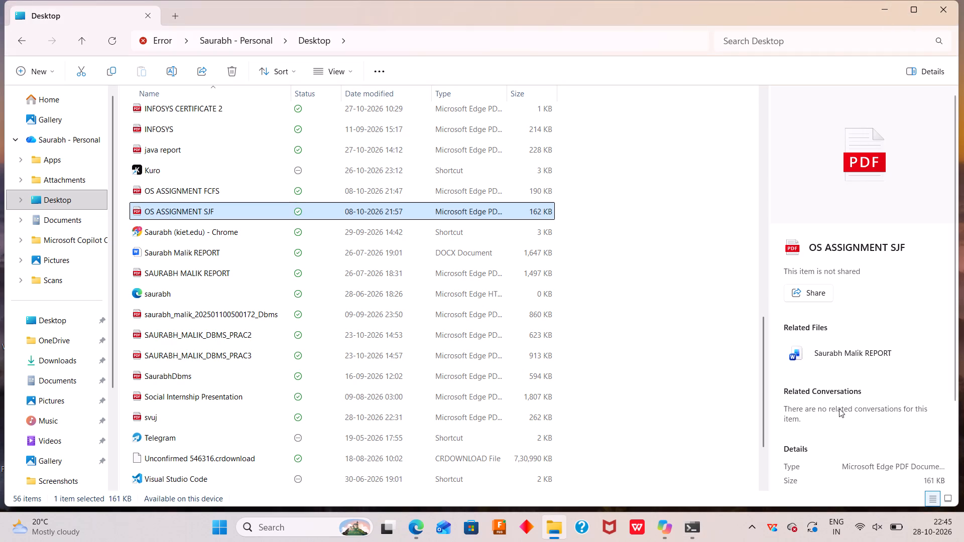
{"action": "left_click", "coordinate": [296, 529]}
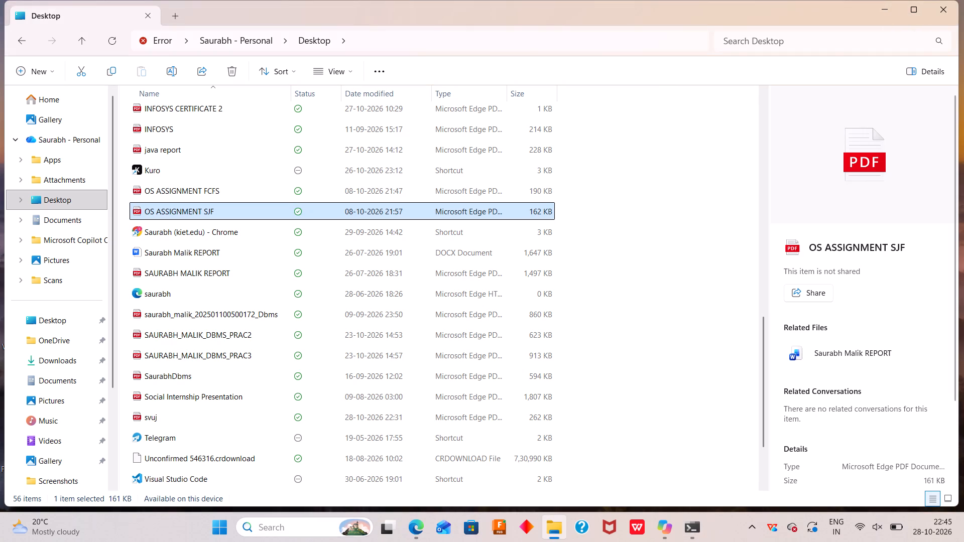
{"action": "type", "text": "word"}
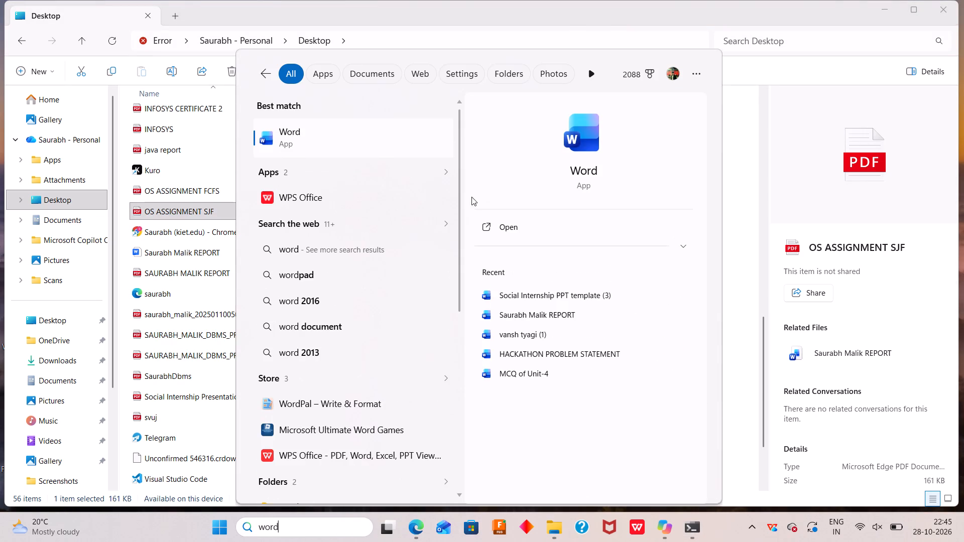
{"action": "left_click", "coordinate": [347, 132]}
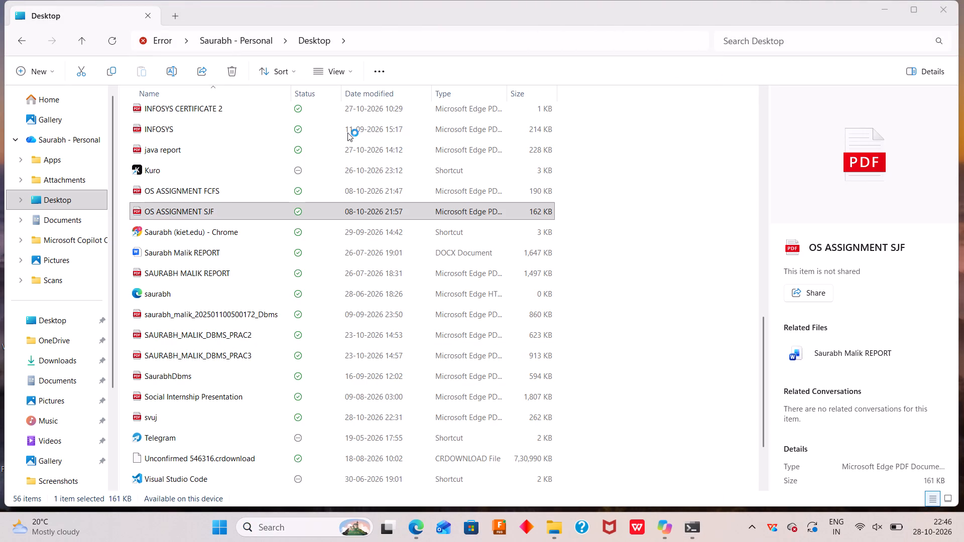
In Edge, copy the text of OS ASSIGNMENT SJF.pdf from the name line through "COMANDS AND OUTPUT SCREENSHOT:".
{"action": "left_click", "coordinate": [410, 529]}
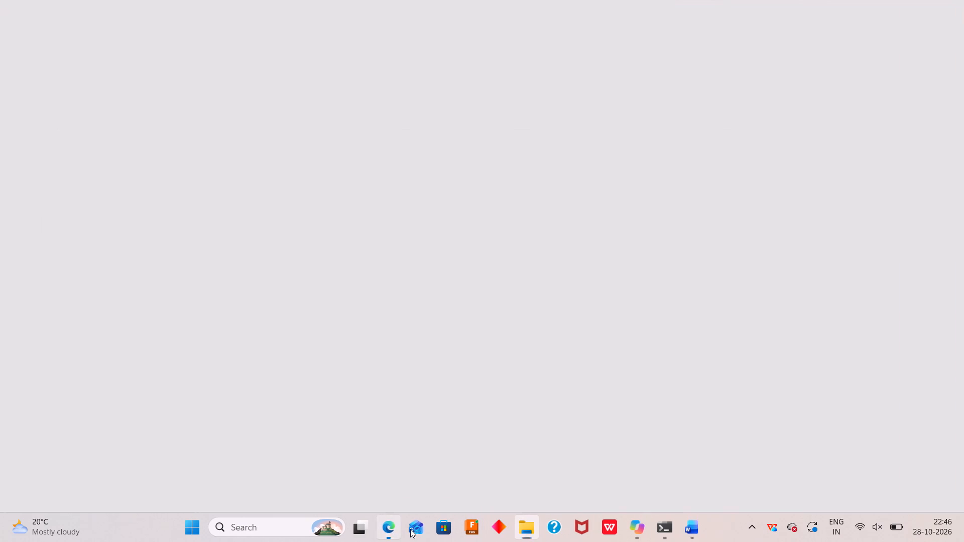
{"action": "scroll", "coordinate": [391, 325], "scroll_direction": "up", "scroll_amount": 6}
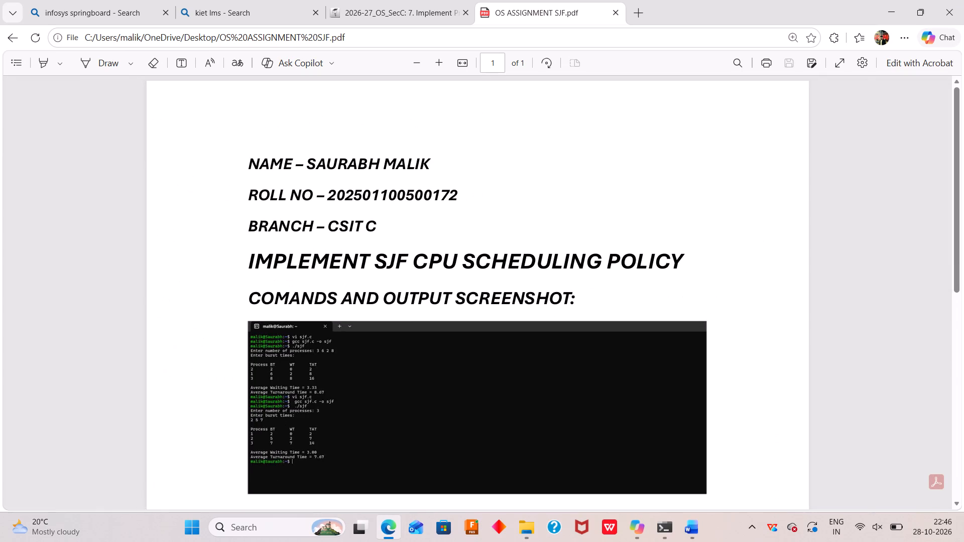
{"action": "left_click_drag", "start_coordinate": [248, 162], "coordinate": [592, 310]}
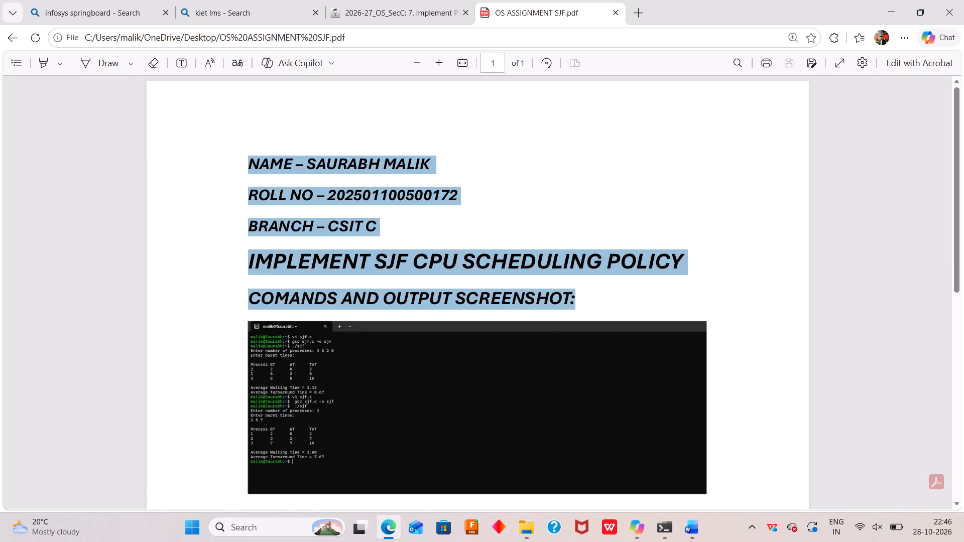
{"action": "left_click_drag", "start_coordinate": [592, 310], "coordinate": [589, 308]}
{"action": "key", "text": "ctrl+c"}
Clear away the Edge and File Explorer windows and close the recovered Practical3_dbms Word document without saving.
{"action": "left_click", "coordinate": [887, 11]}
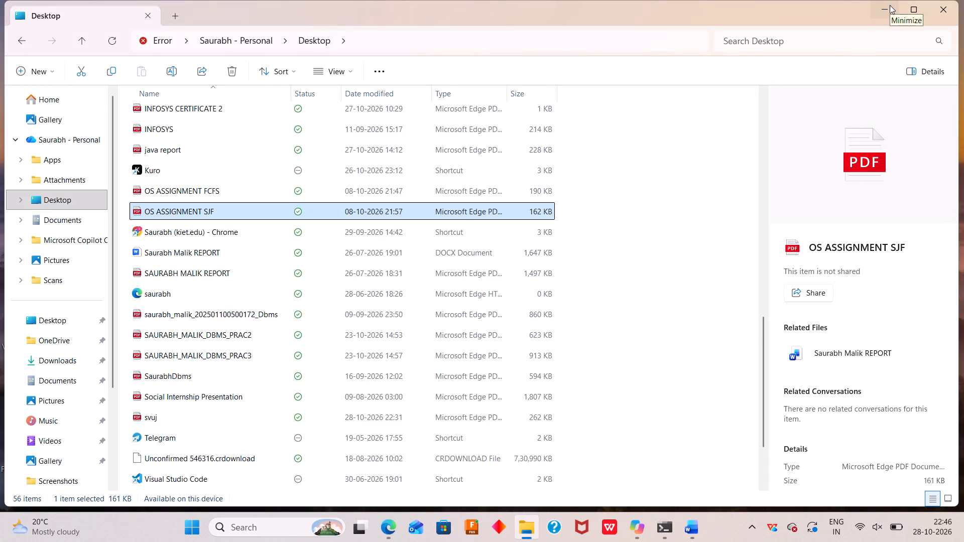
{"action": "left_click", "coordinate": [890, 5]}
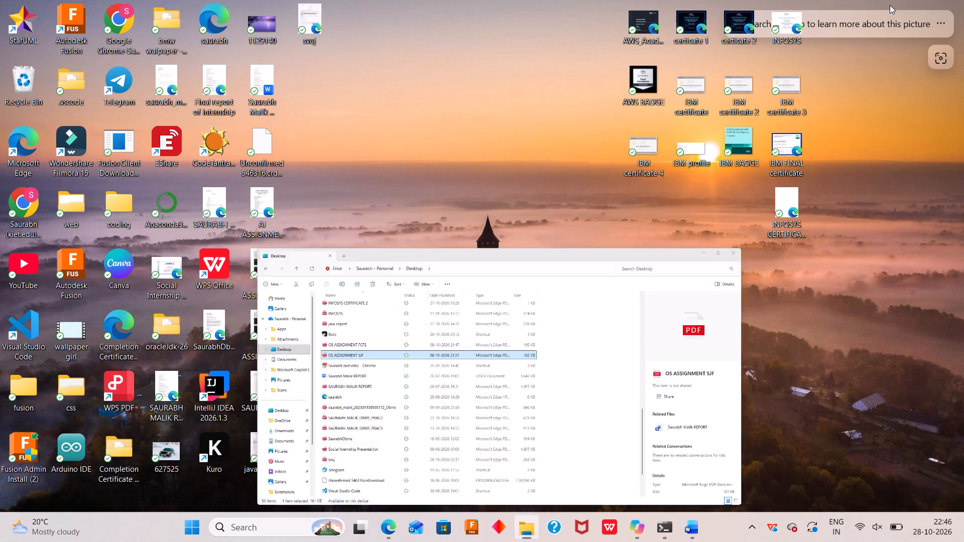
{"action": "left_click", "coordinate": [670, 540]}
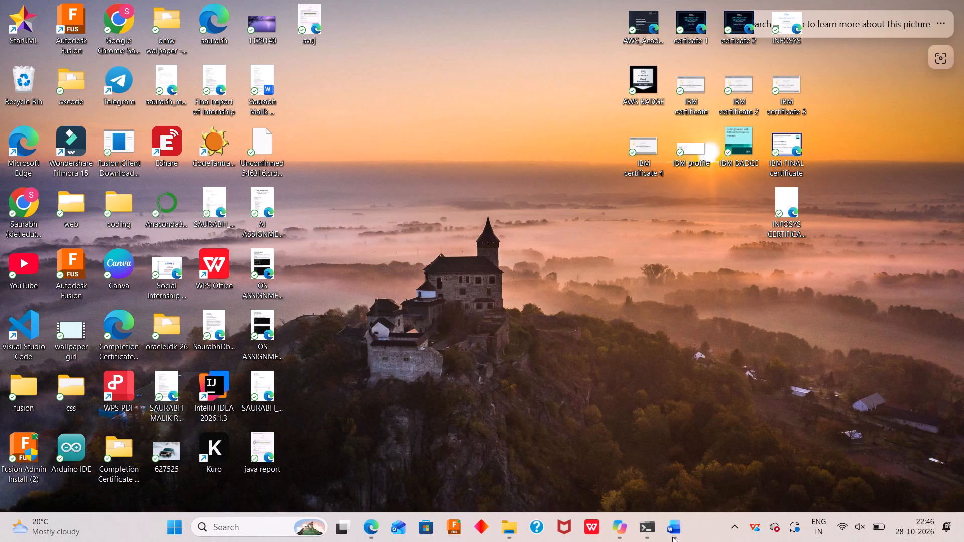
{"action": "left_click", "coordinate": [672, 537]}
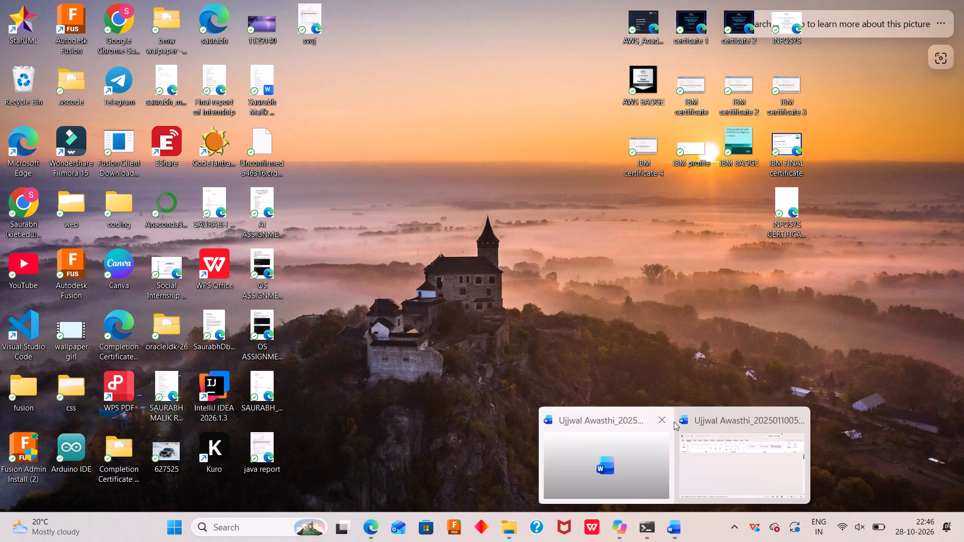
{"action": "left_click", "coordinate": [796, 420]}
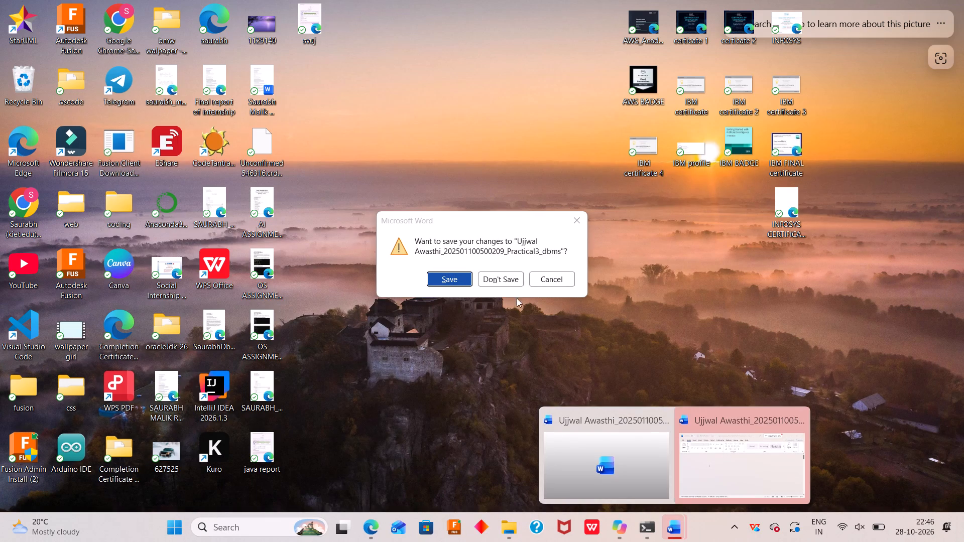
{"action": "left_click", "coordinate": [490, 275]}
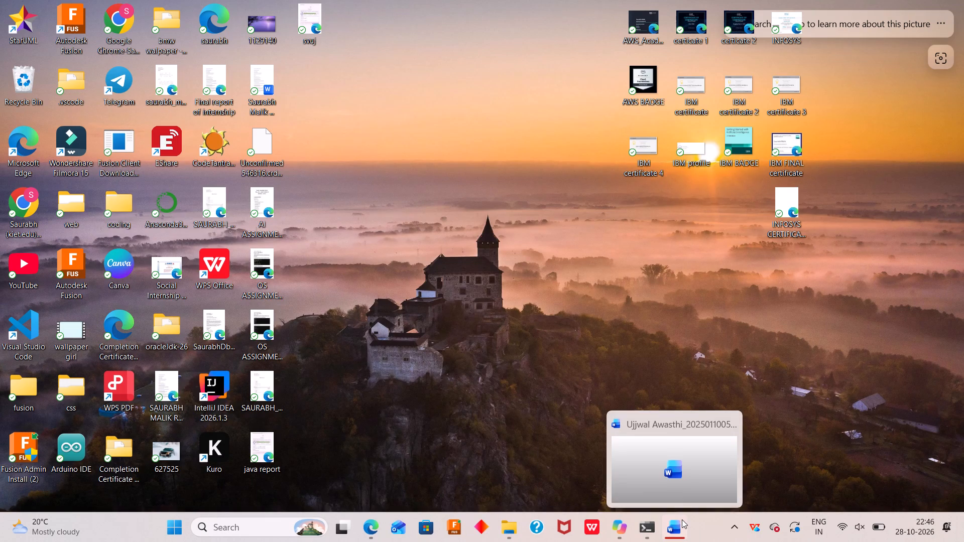
Create a blank document from the remaining recovered Practical2_dbms Word window and paste the copied assignment heading text into it.
{"action": "left_click", "coordinate": [682, 519]}
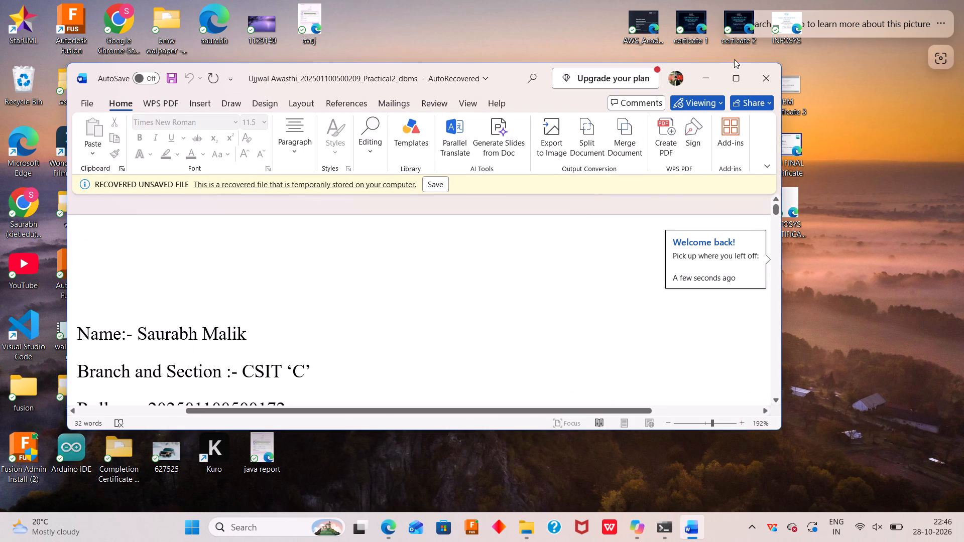
{"action": "left_click", "coordinate": [734, 76]}
{"action": "scroll", "coordinate": [494, 232], "scroll_direction": "down", "scroll_amount": 5}
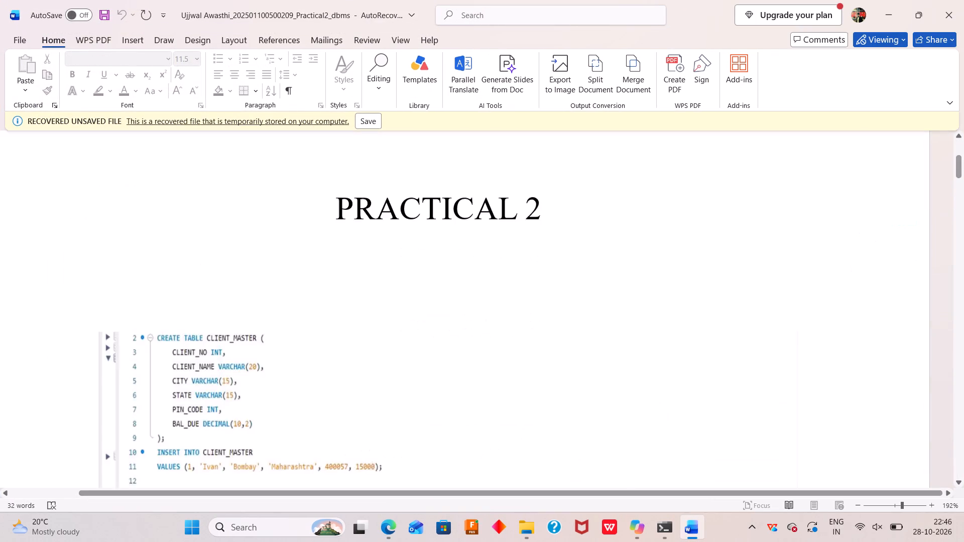
{"action": "scroll", "coordinate": [494, 232], "scroll_direction": "down", "scroll_amount": 2}
{"action": "scroll", "coordinate": [494, 232], "scroll_direction": "up", "scroll_amount": 7}
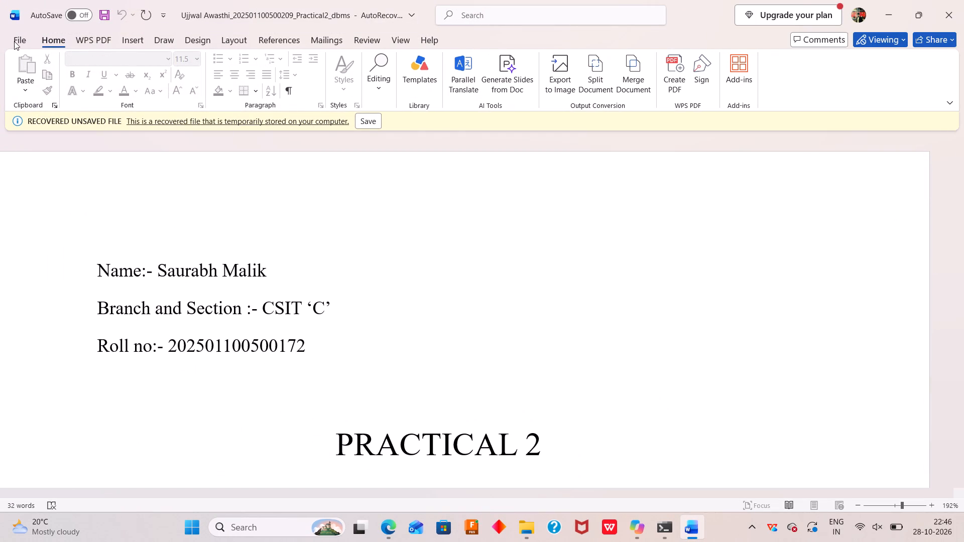
{"action": "left_click", "coordinate": [14, 41]}
{"action": "left_click", "coordinate": [42, 151]}
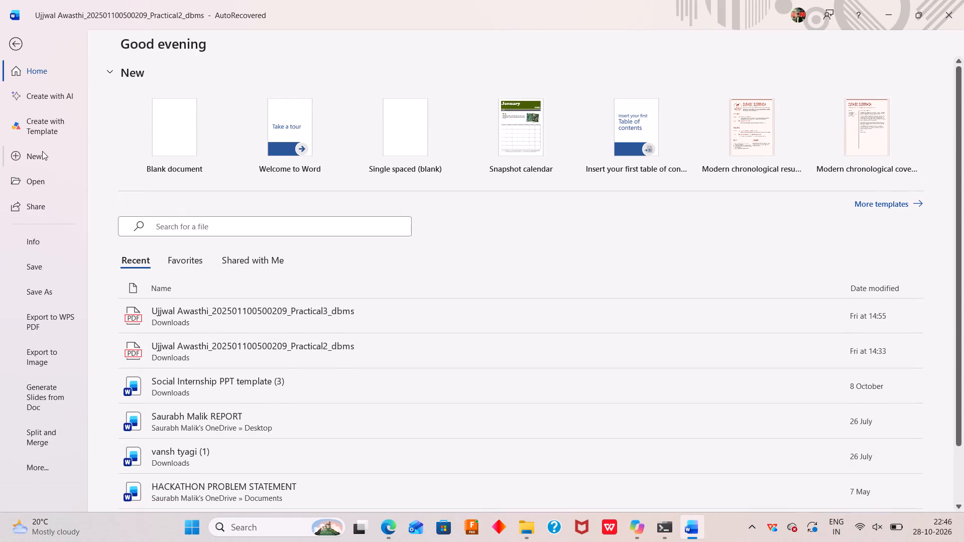
{"action": "left_click", "coordinate": [190, 166]}
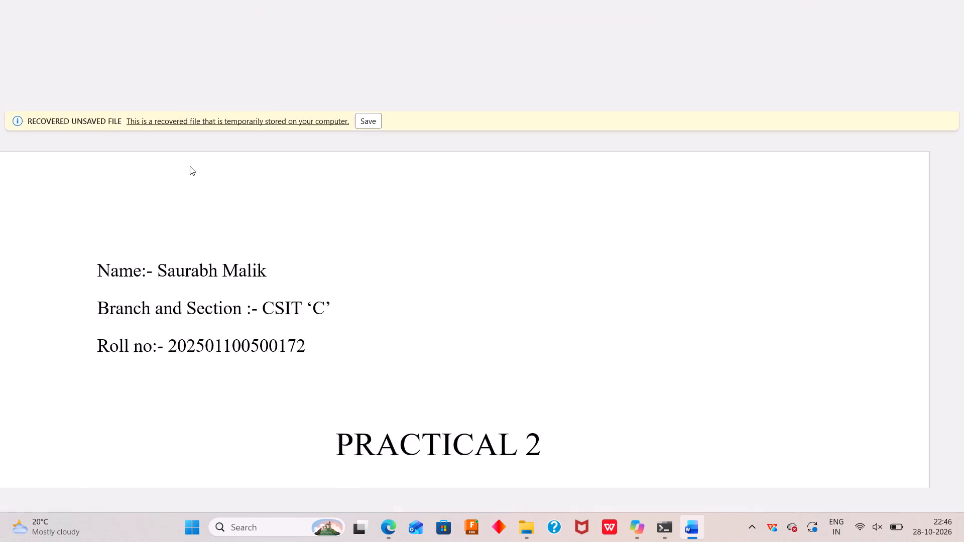
{"action": "key", "text": "ctrl+v"}
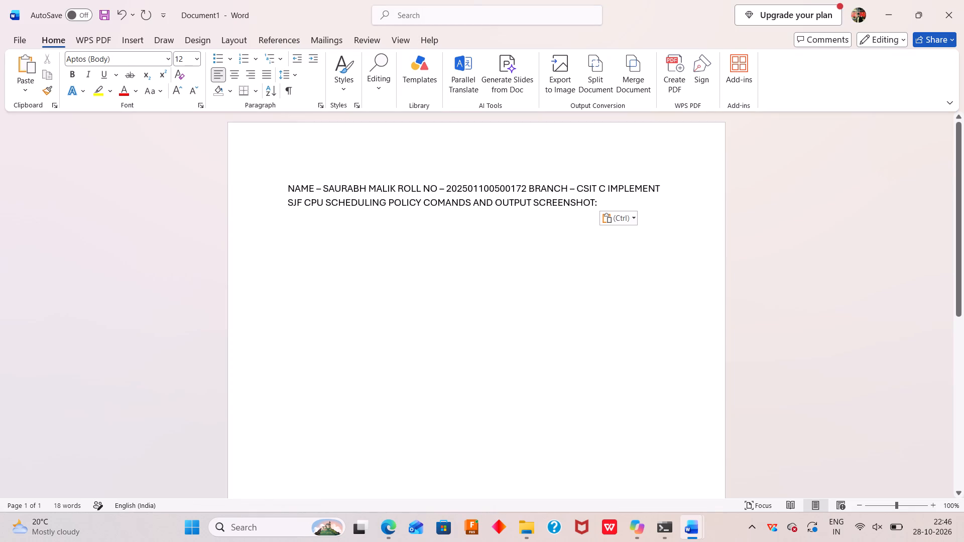
Break the pasted heading into separate lines for name, roll number, branch, assignment title and "COMANDS AND OUTPUT SCREENSHOT:".
{"action": "left_click", "coordinate": [396, 187]}
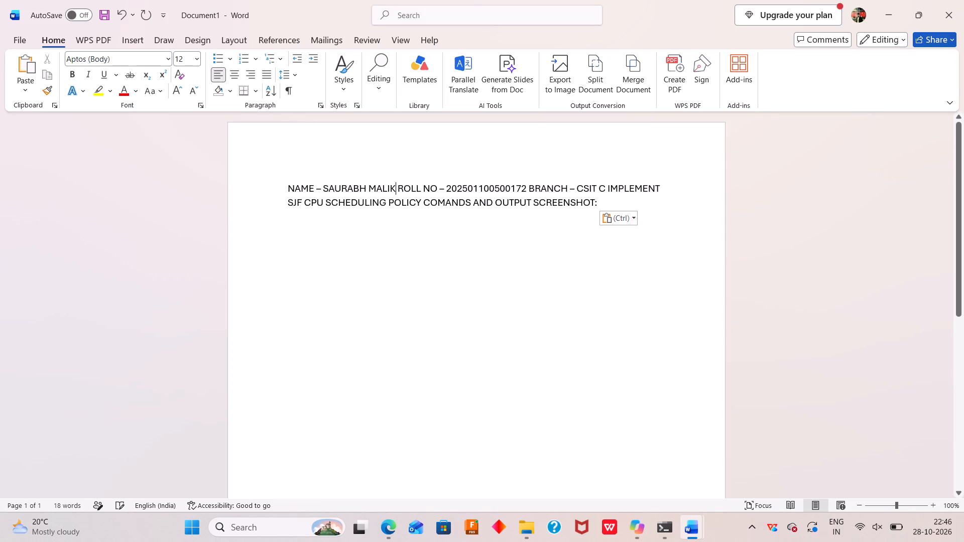
{"action": "key", "text": "Return"}
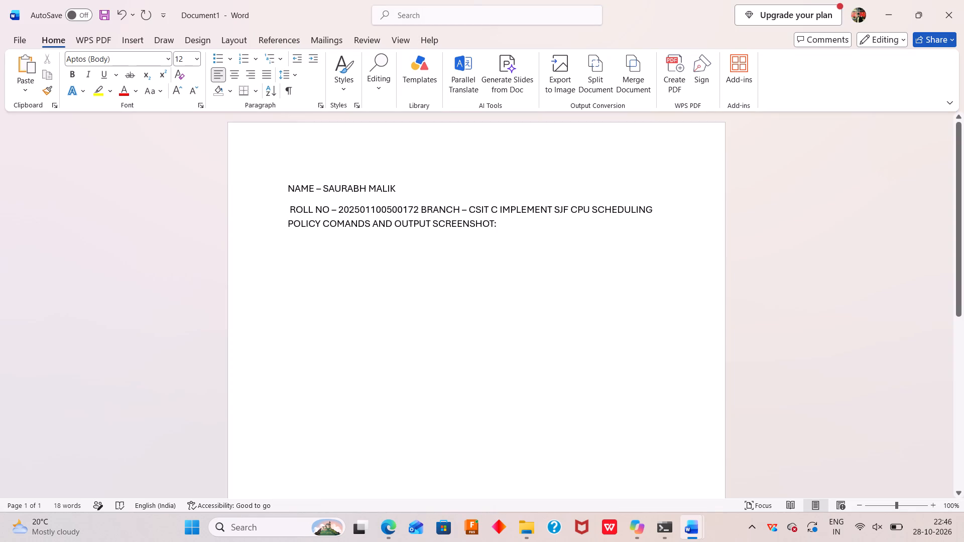
{"action": "left_click", "coordinate": [419, 209]}
{"action": "key", "text": "Return"}
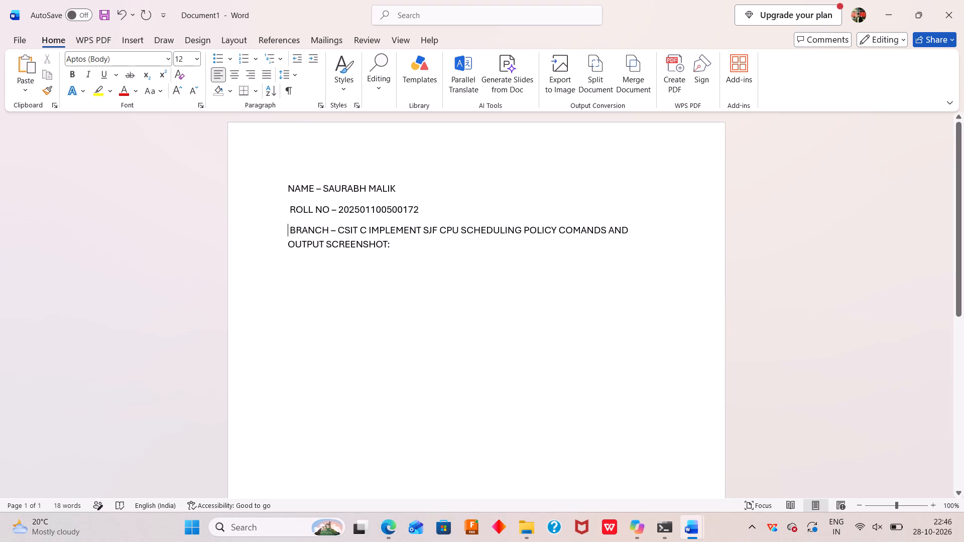
{"action": "left_click", "coordinate": [367, 229]}
{"action": "key", "text": "Return"}
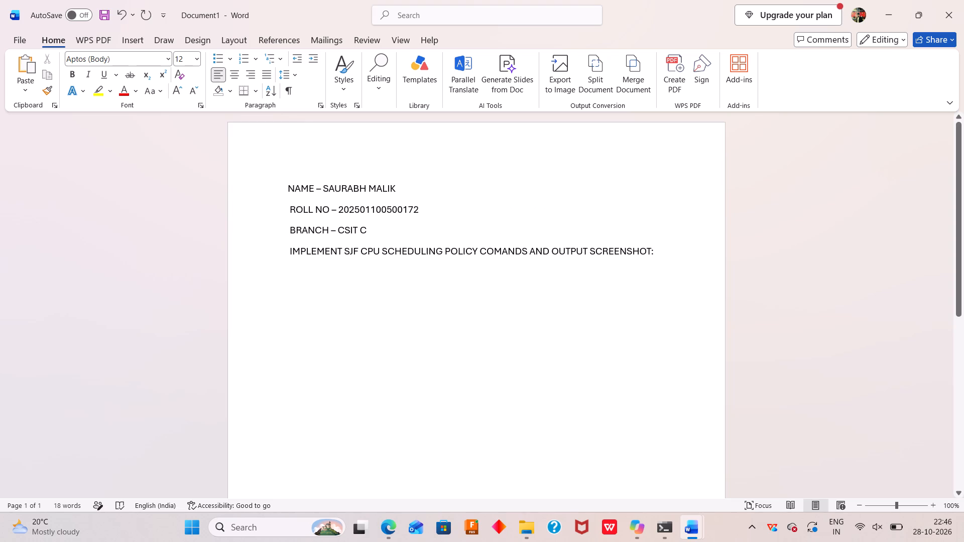
{"action": "left_click", "coordinate": [480, 252]}
{"action": "key", "text": "Return"}
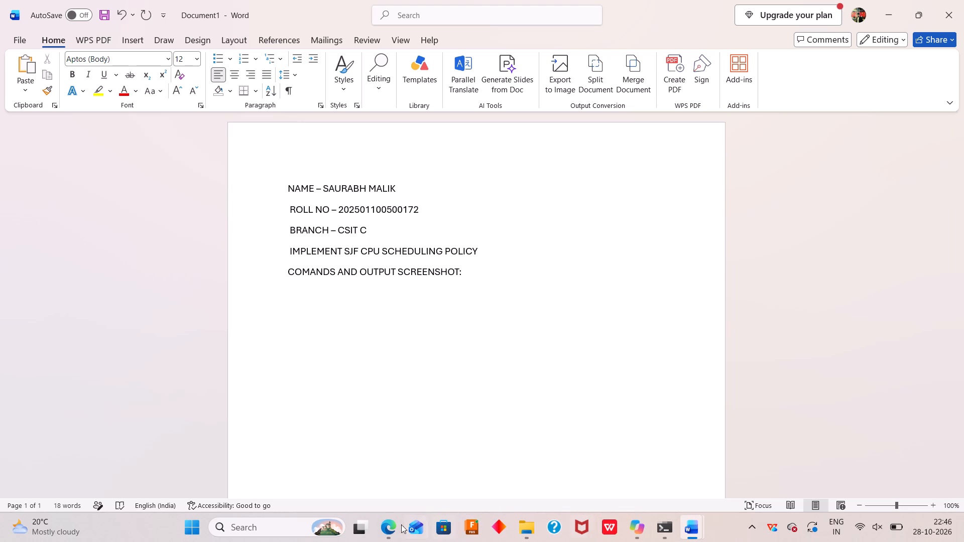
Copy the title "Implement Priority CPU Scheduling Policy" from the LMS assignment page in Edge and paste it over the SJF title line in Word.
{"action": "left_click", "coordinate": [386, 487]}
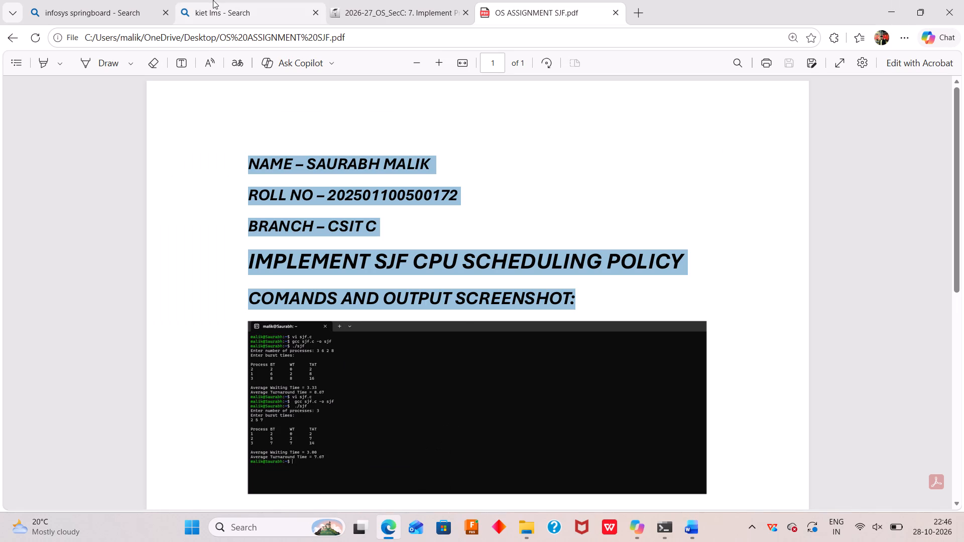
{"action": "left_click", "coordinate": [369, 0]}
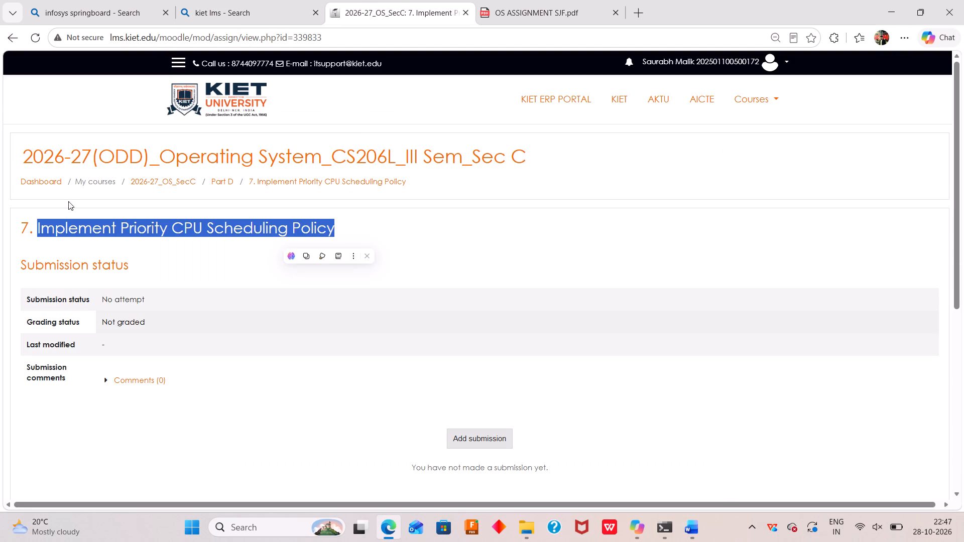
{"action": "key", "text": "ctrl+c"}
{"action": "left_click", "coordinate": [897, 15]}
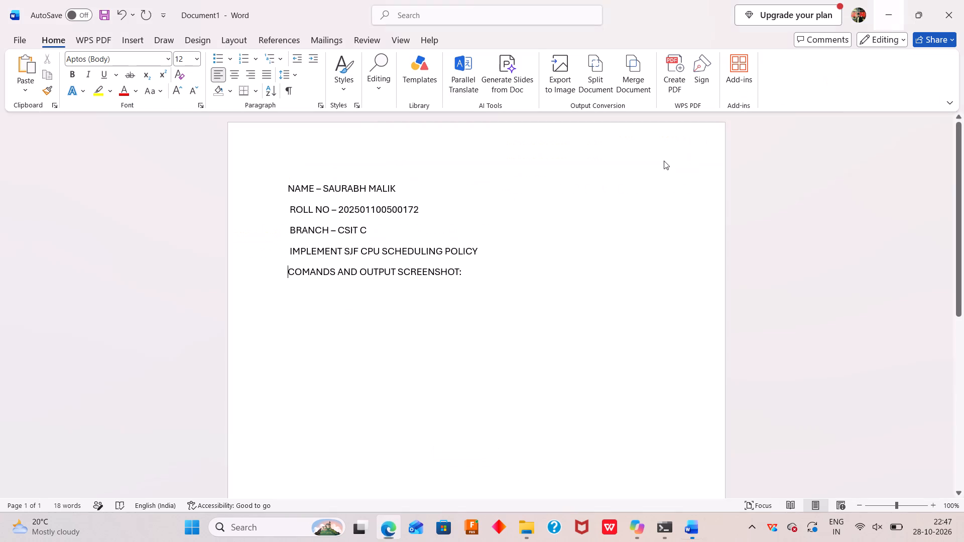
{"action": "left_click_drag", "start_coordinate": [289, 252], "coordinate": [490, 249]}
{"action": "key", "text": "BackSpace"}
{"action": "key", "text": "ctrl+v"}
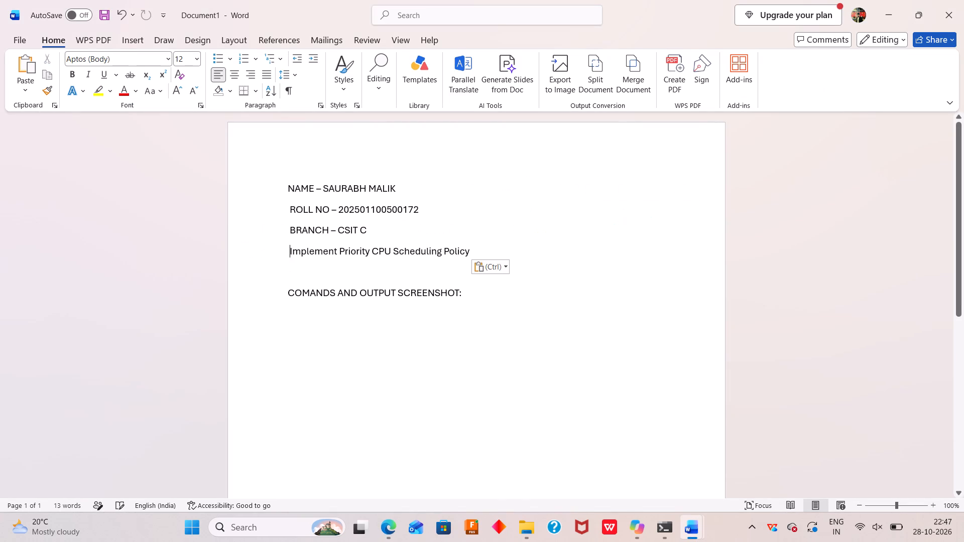
Select the pasted title line and open the Apply Styles and Styles panes to look at the available styles.
{"action": "left_click_drag", "start_coordinate": [288, 250], "coordinate": [296, 250]}
{"action": "left_click_drag", "start_coordinate": [296, 250], "coordinate": [453, 253]}
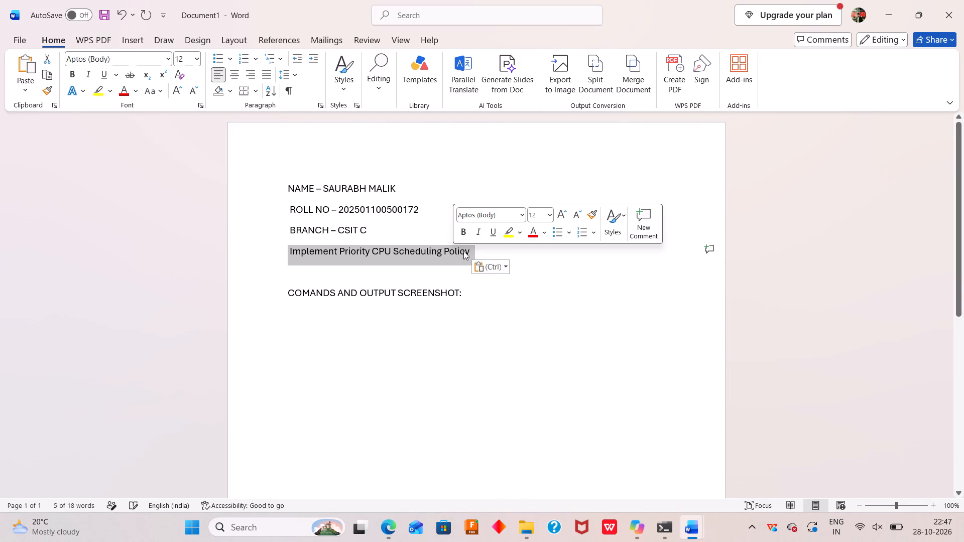
{"action": "left_click", "coordinate": [624, 218]}
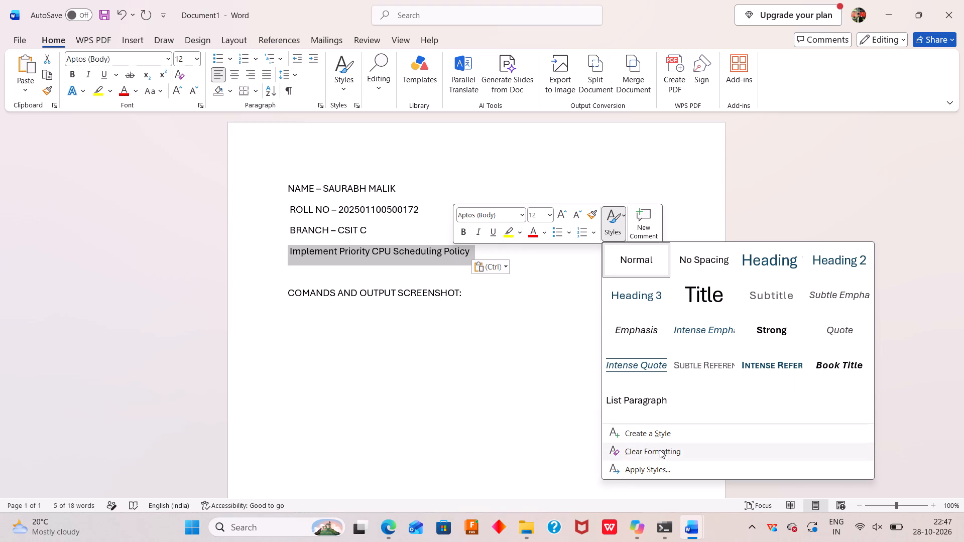
{"action": "left_click", "coordinate": [654, 467]}
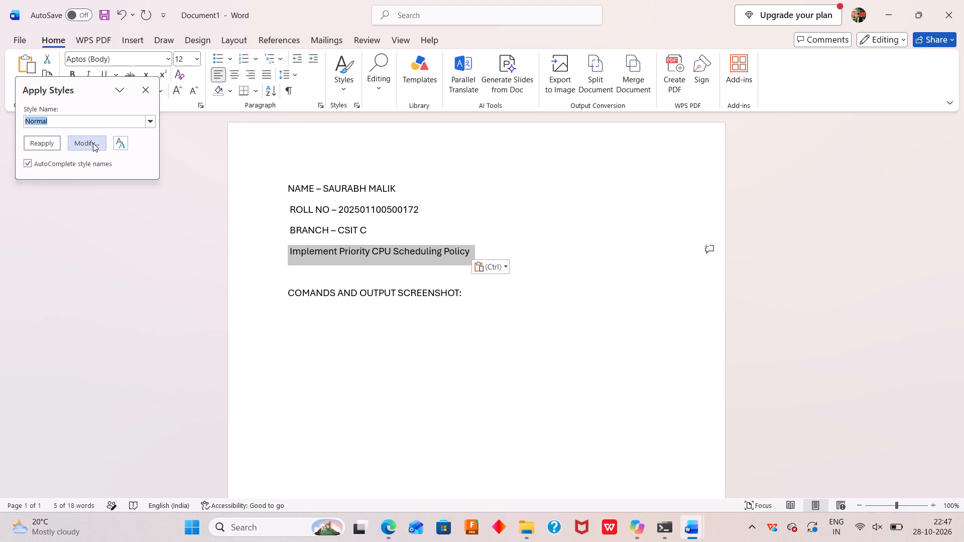
{"action": "left_click", "coordinate": [116, 147]}
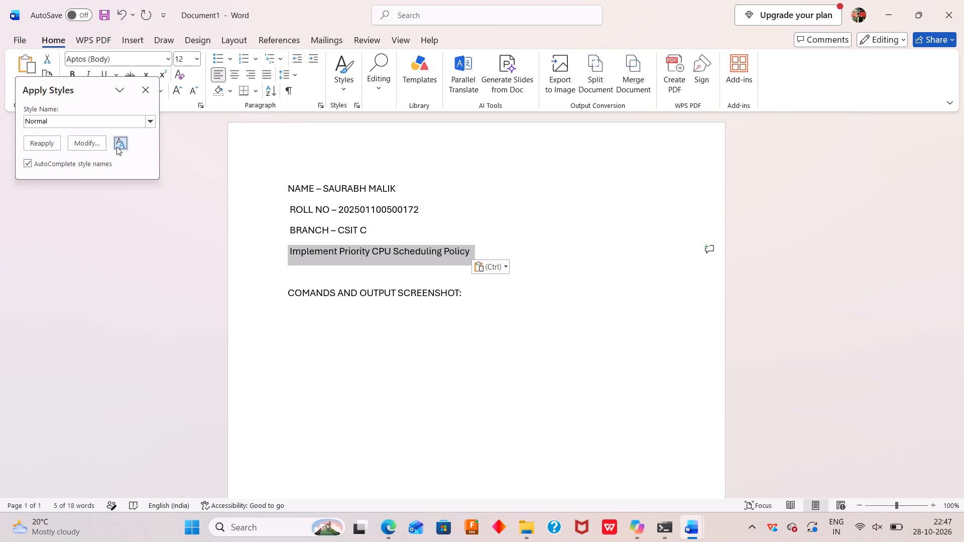
{"action": "left_click", "coordinate": [122, 142]}
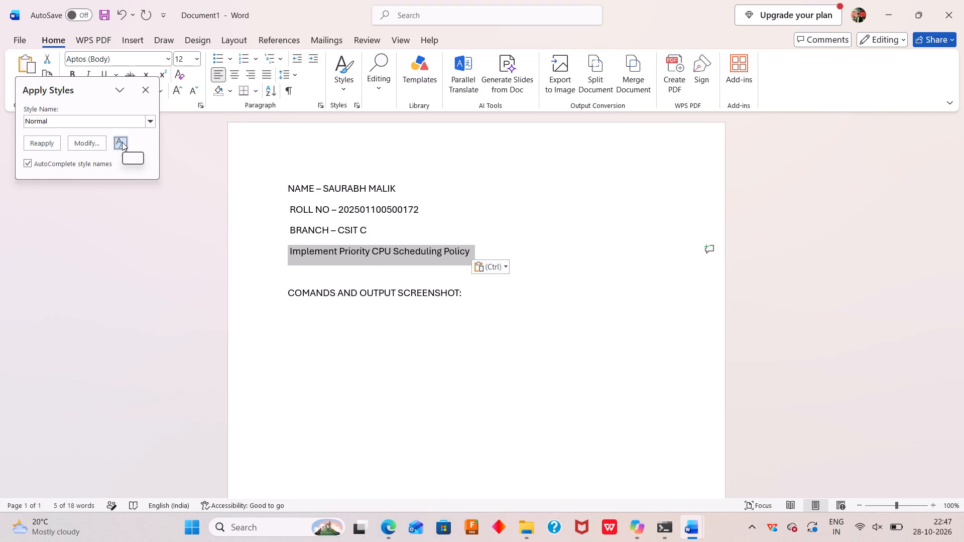
{"action": "left_click", "coordinate": [122, 142]}
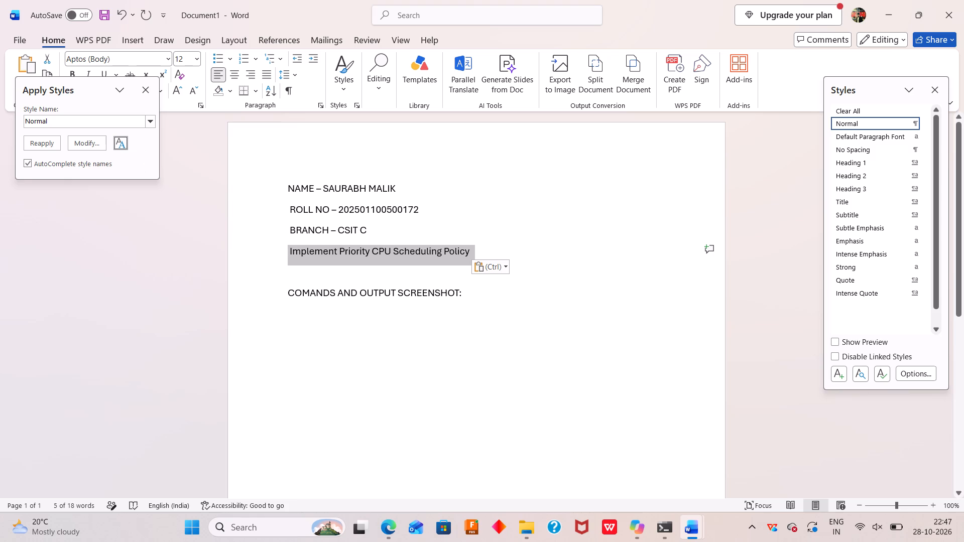
{"action": "left_click", "coordinate": [562, 187]}
Delete the pasted title line and its extra blank line, and enter "IMPLEMENT PRIORITY CPU SCHEDULING" in its place.
{"action": "double_click", "coordinate": [473, 258]}
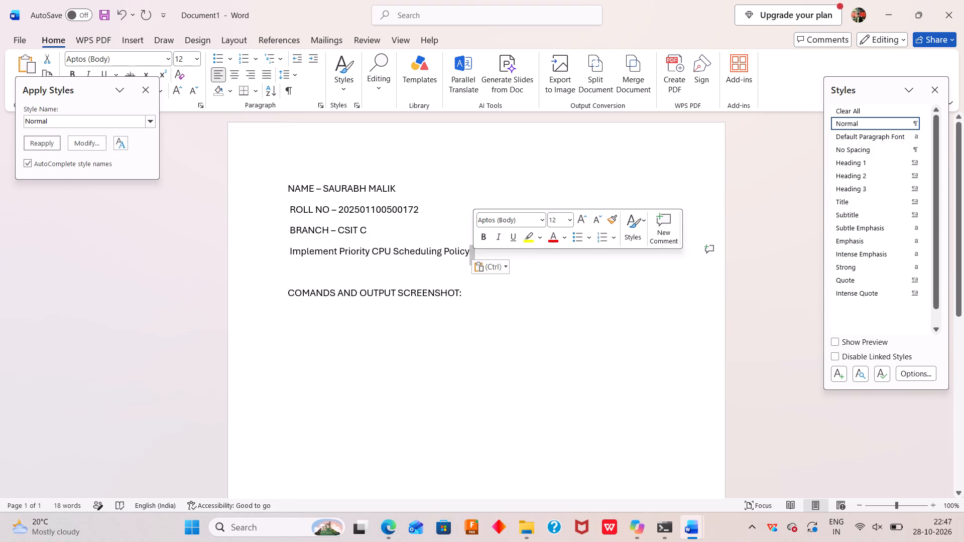
{"action": "key", "text": "BackSpace"}
{"action": "key", "text": "BackSpace"}
{"action": "key", "text": "BackSpace"}
{"action": "key", "text": "BackSpace"}
{"action": "key", "text": "BackSpace"}
{"action": "key", "text": "BackSpace"}
{"action": "key", "text": "BackSpace"}
{"action": "key", "text": "BackSpace"}
{"action": "key", "text": "BackSpace"}
{"action": "key", "text": "BackSpace"}
{"action": "key", "text": "BackSpace"}
{"action": "key", "text": "BackSpace"}
{"action": "key", "text": "BackSpace"}
{"action": "key", "text": "BackSpace"}
{"action": "key", "text": "BackSpace"}
{"action": "key", "text": "BackSpace"}
{"action": "key", "text": "BackSpace"}
{"action": "key", "text": "BackSpace"}
{"action": "key", "text": "BackSpace"}
{"action": "key", "text": "BackSpace"}
{"action": "key", "text": "BackSpace"}
{"action": "key", "text": "BackSpace"}
{"action": "key", "text": "BackSpace"}
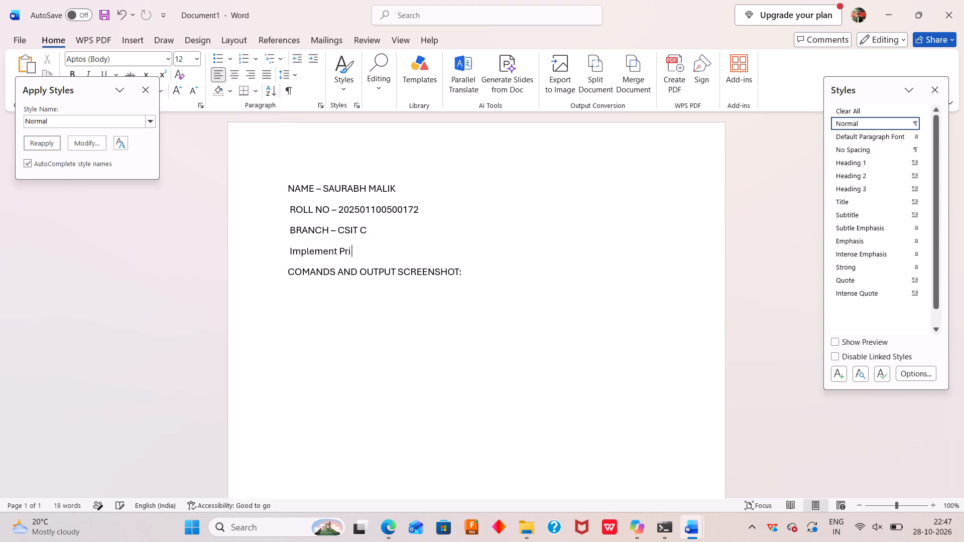
{"action": "key", "text": "BackSpace"}
{"action": "key", "text": "BackSpace"}
{"action": "key", "text": "BackSpace"}
{"action": "key", "text": "BackSpace"}
{"action": "key", "text": "BackSpace"}
{"action": "key", "text": "BackSpace"}
{"action": "key", "text": "BackSpace"}
{"action": "key", "text": "BackSpace"}
{"action": "key", "text": "BackSpace"}
{"action": "key", "text": "BackSpace"}
{"action": "key", "text": "BackSpace"}
{"action": "key", "text": "BackSpace"}
{"action": "key", "text": "BackSpace"}
{"action": "key", "text": "BackSpace"}
{"action": "type", "text": "IMPLEMENT PRIORITY CPY"}
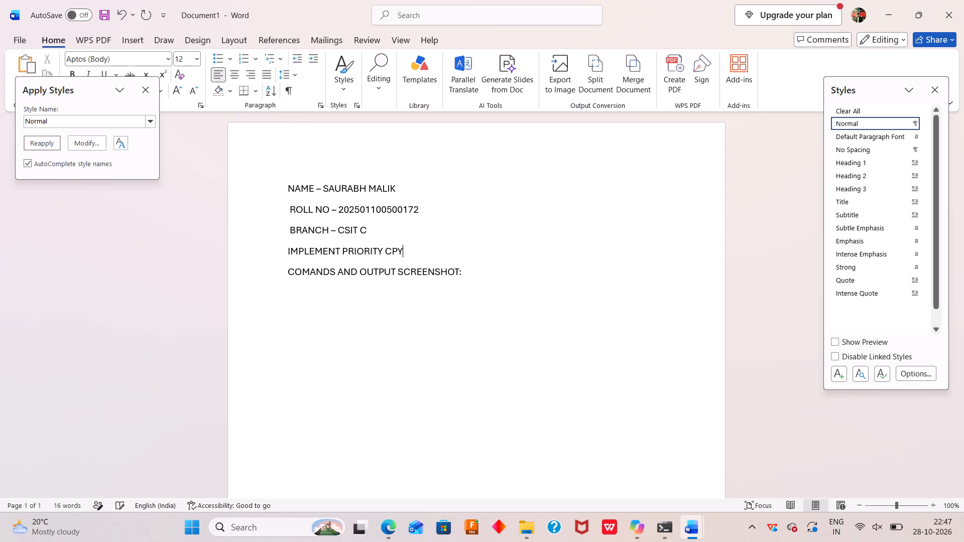
{"action": "key", "text": "shift+BackSpace"}
{"action": "key", "text": "shift+u"}
{"action": "key", "text": "space"}
{"action": "type", "text": "SCHEDULING"}
{"action": "key", "text": "space"}
Check the assignment title on the LMS page in Edge, and complete the Word title line with "POLICY".
{"action": "left_click", "coordinate": [385, 517], "text": "shift"}
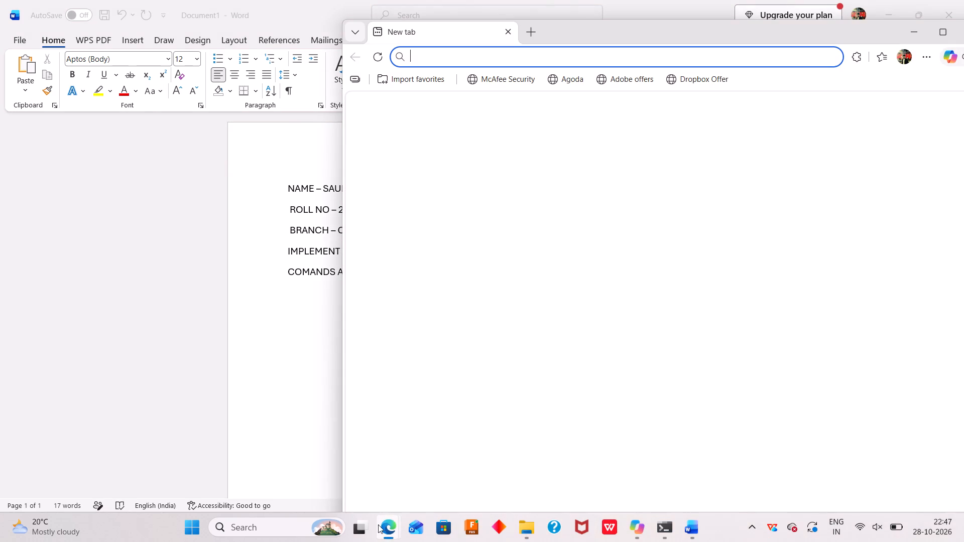
{"action": "left_click", "coordinate": [916, 22]}
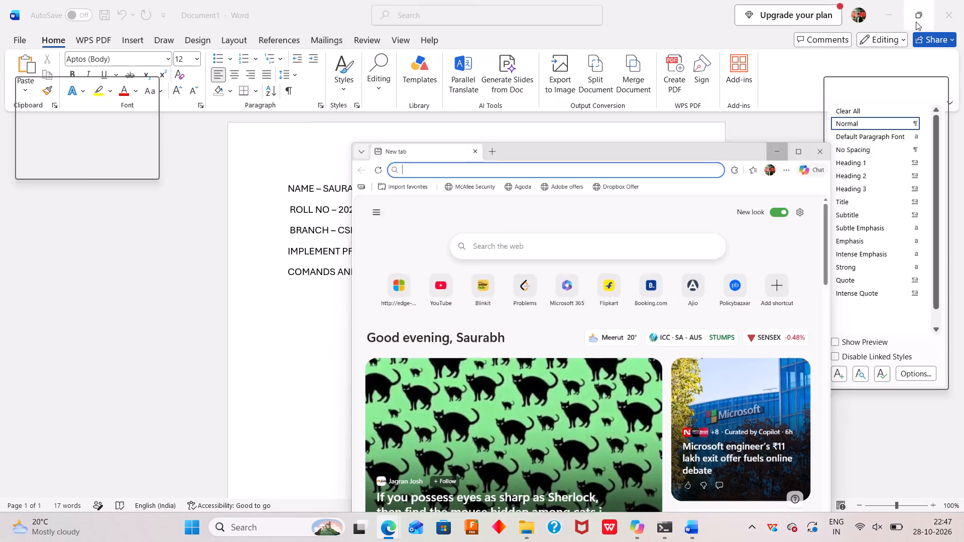
{"action": "left_click", "coordinate": [396, 527]}
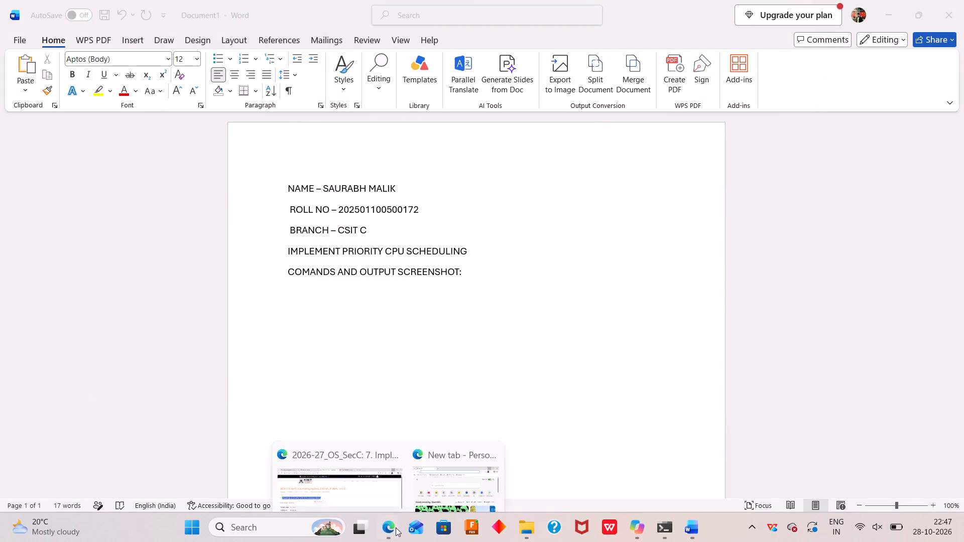
{"action": "left_click", "coordinate": [484, 420]}
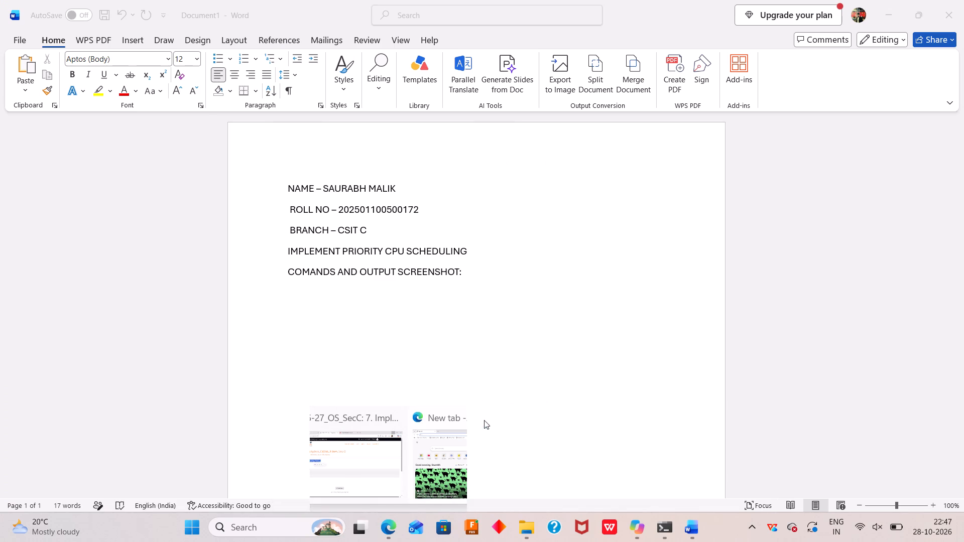
{"action": "left_click", "coordinate": [404, 458]}
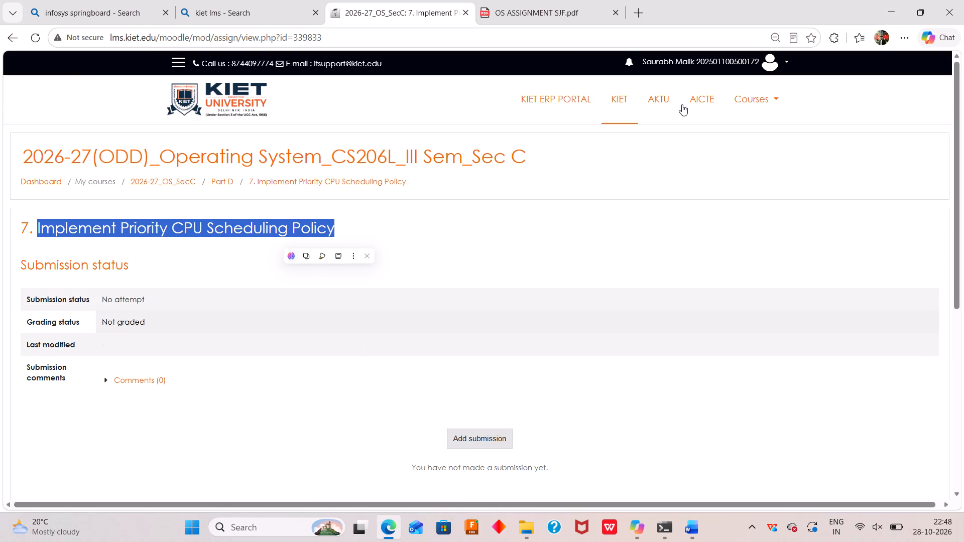
{"action": "left_click", "coordinate": [899, 1]}
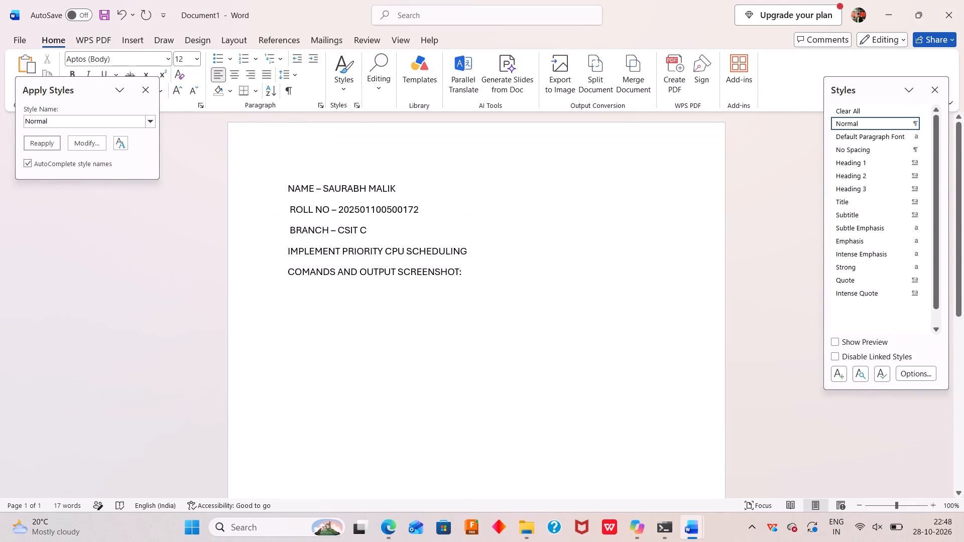
{"action": "type", "text": "POLICY"}
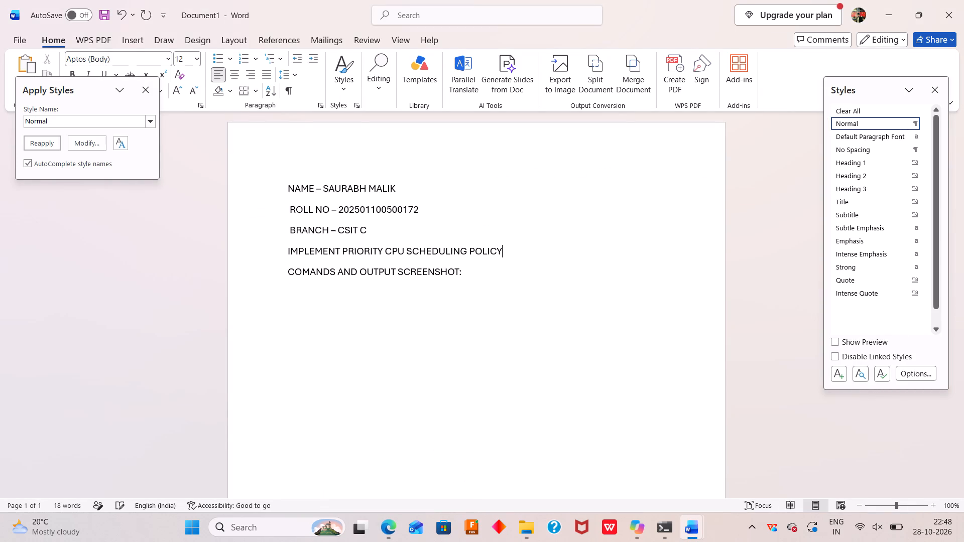
Place the cursor at the end of the screenshot heading line, minimise the Word windows and switch to the terminal with the priority scheduling code.
{"action": "left_click", "coordinate": [474, 269]}
{"action": "scroll", "coordinate": [474, 269], "scroll_direction": "down", "scroll_amount": 4}
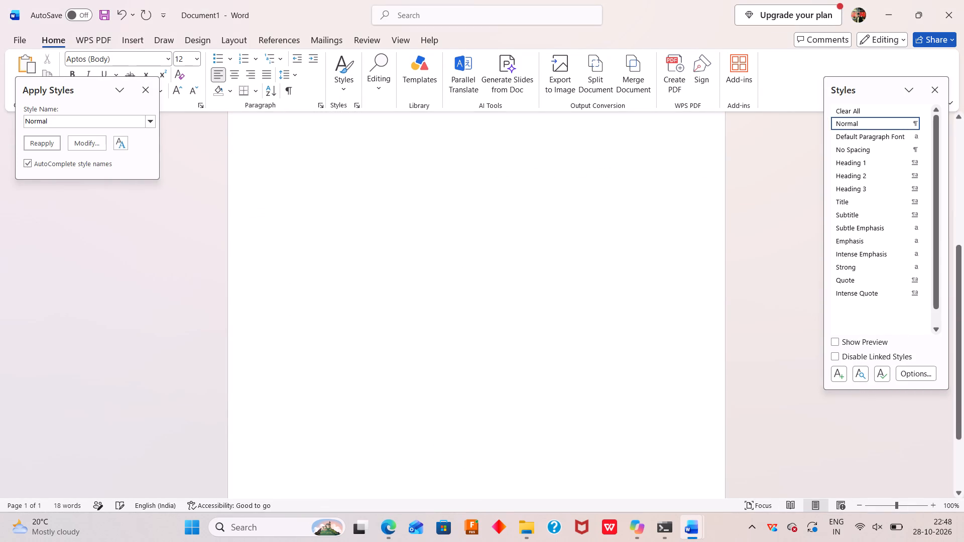
{"action": "scroll", "coordinate": [474, 269], "scroll_direction": "down", "scroll_amount": 5}
{"action": "scroll", "coordinate": [473, 280], "scroll_direction": "up", "scroll_amount": 5}
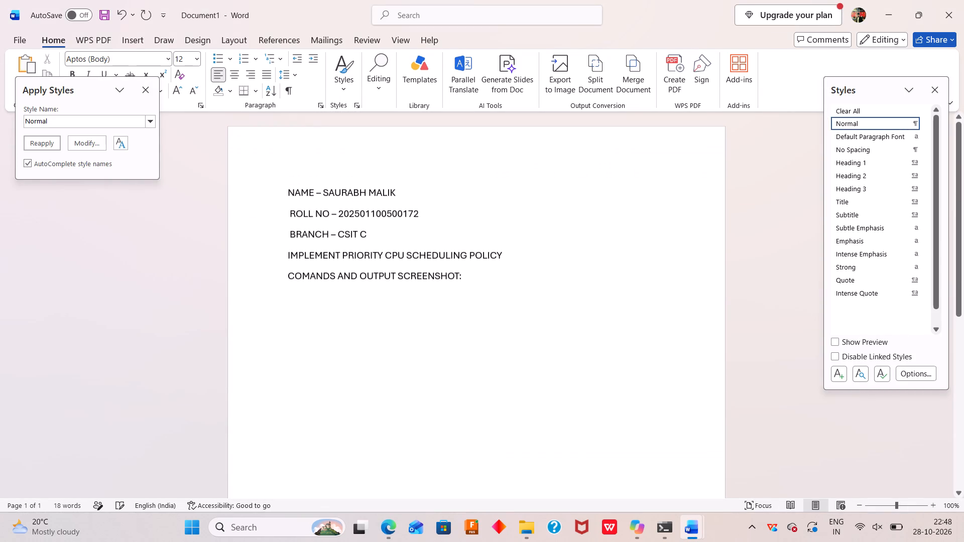
{"action": "left_click", "coordinate": [886, 4]}
{"action": "left_click", "coordinate": [894, 1]}
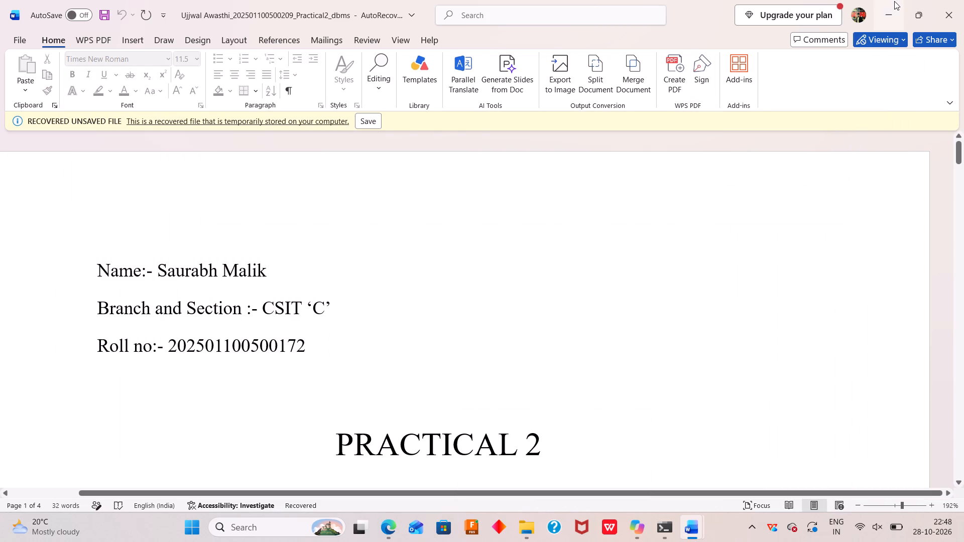
{"action": "left_click", "coordinate": [647, 524]}
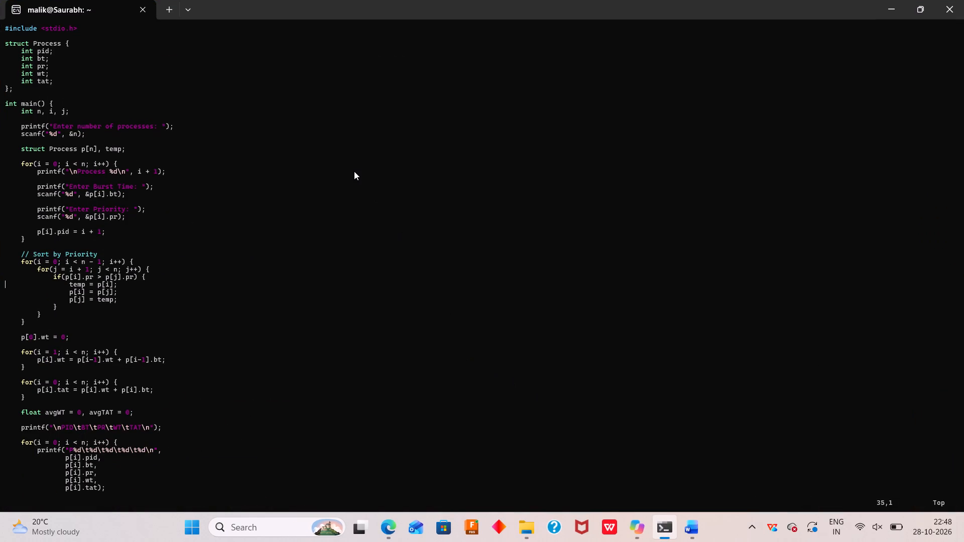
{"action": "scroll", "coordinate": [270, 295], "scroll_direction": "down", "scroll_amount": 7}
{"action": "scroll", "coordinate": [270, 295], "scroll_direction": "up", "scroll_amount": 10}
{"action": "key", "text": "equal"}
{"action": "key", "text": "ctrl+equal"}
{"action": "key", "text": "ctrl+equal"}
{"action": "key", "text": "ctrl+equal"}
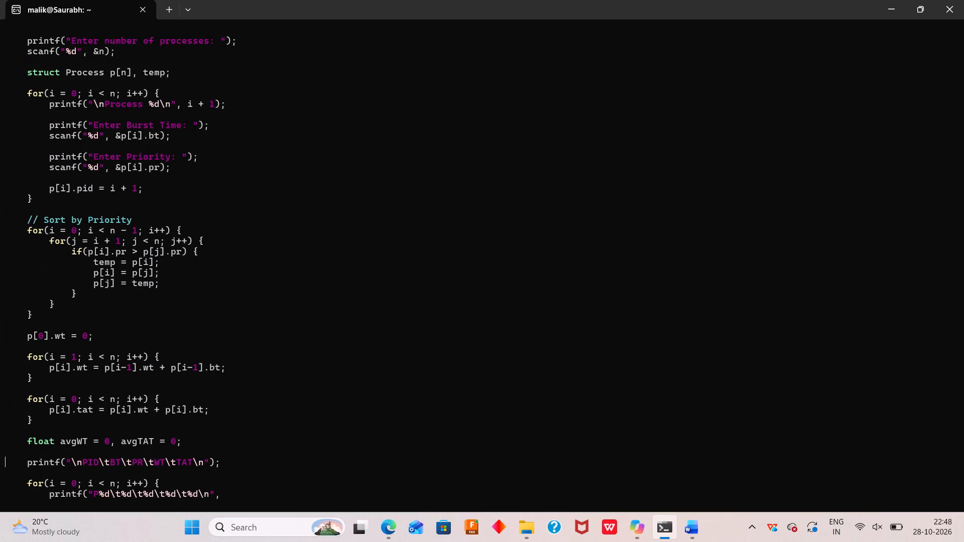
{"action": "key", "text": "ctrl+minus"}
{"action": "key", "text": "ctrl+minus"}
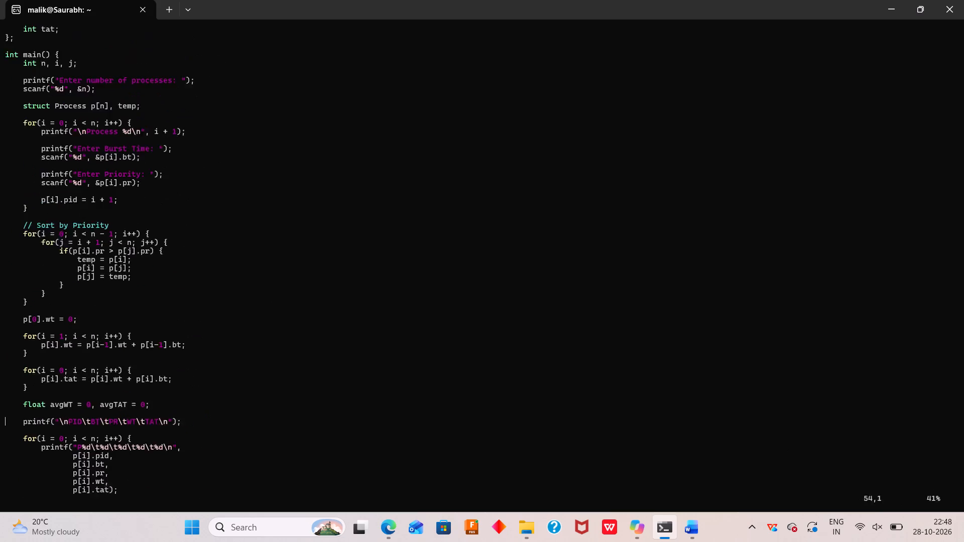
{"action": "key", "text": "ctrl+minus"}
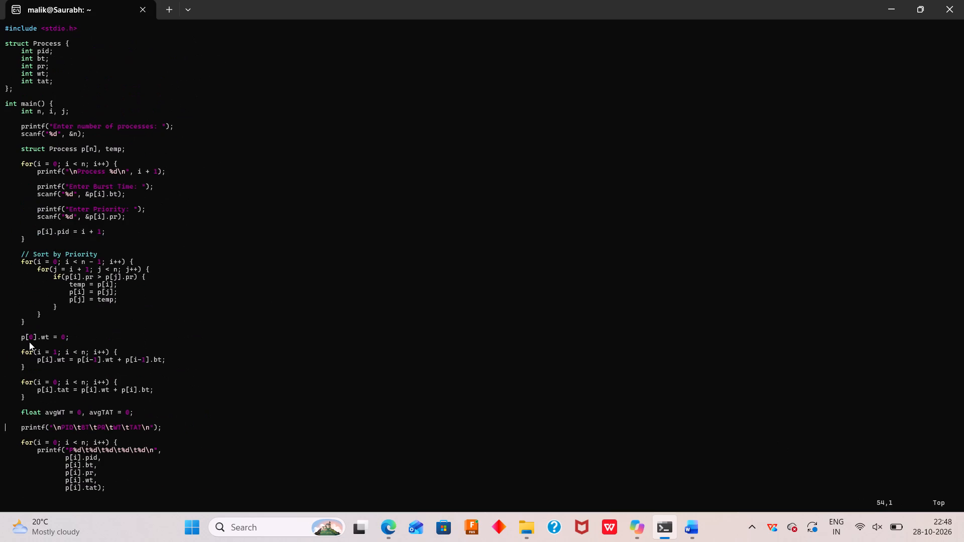
Capture a rectangular screenshot of the priority scheduling code in the terminal, from the #include line down to the p[i].tat); line.
{"action": "key", "text": "Print"}
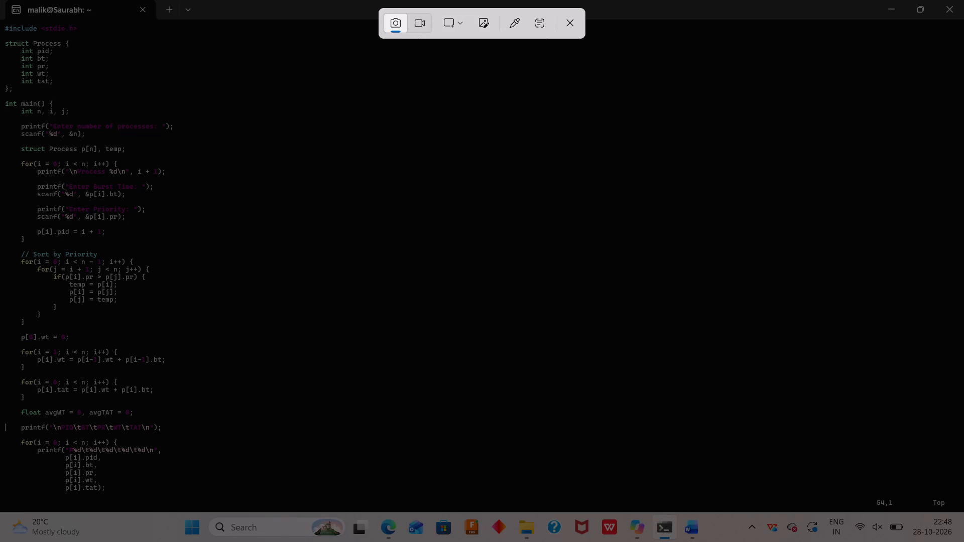
{"action": "left_click_drag", "start_coordinate": [0, 0], "coordinate": [459, 353]}
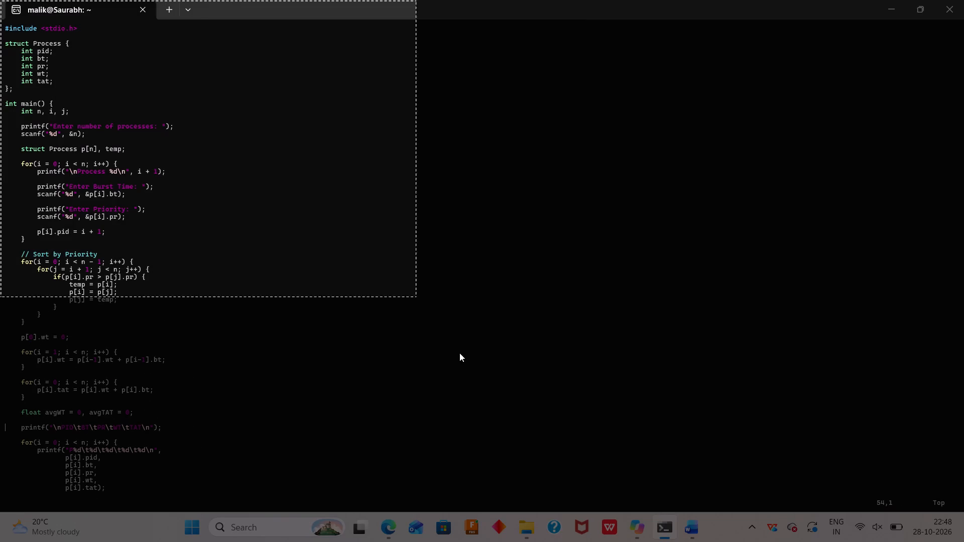
{"action": "left_click_drag", "start_coordinate": [459, 353], "coordinate": [486, 503]}
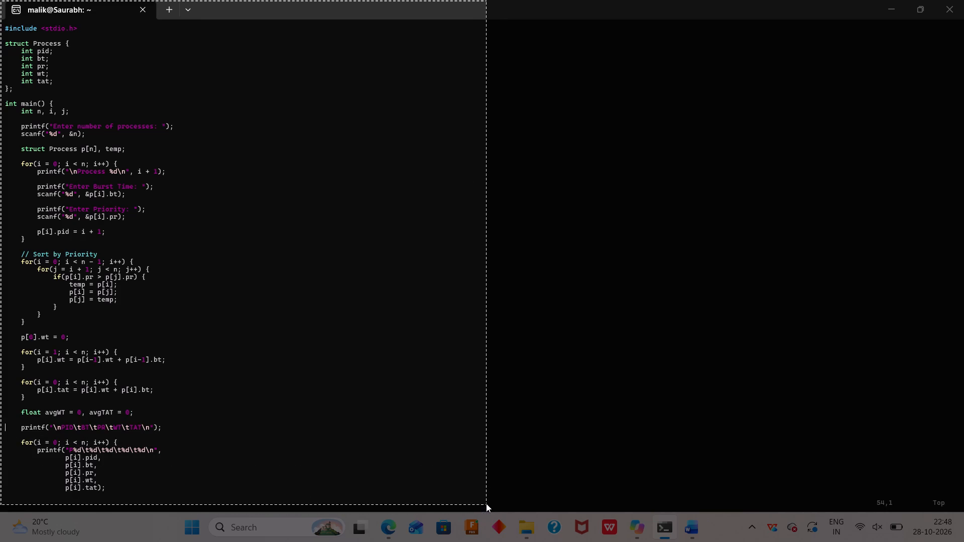
{"action": "left_click_drag", "start_coordinate": [486, 503], "coordinate": [481, 504]}
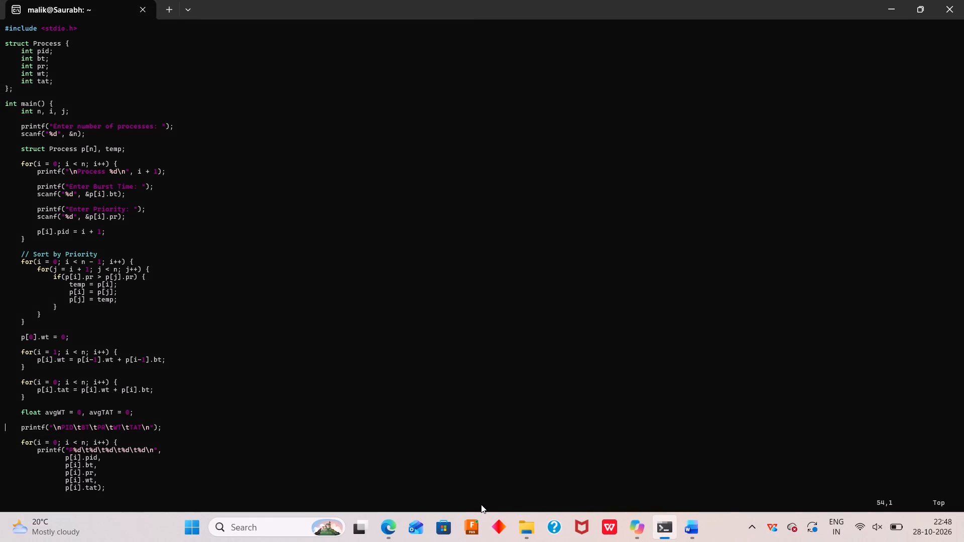
{"action": "scroll", "coordinate": [322, 404], "scroll_direction": "down", "scroll_amount": 4}
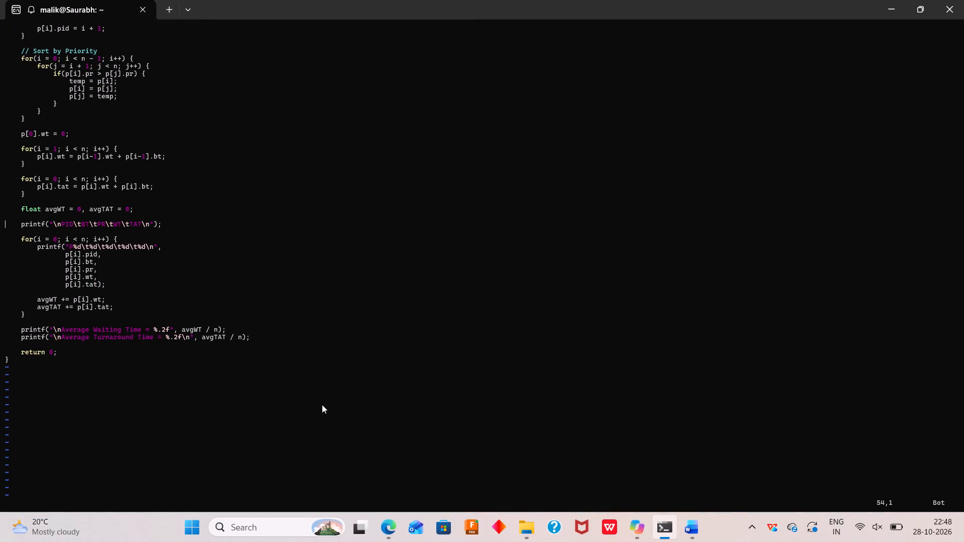
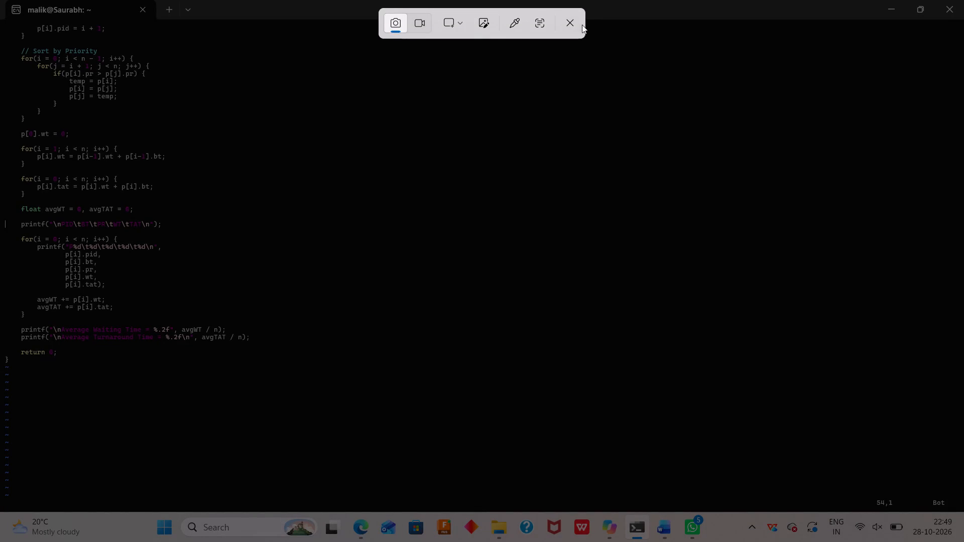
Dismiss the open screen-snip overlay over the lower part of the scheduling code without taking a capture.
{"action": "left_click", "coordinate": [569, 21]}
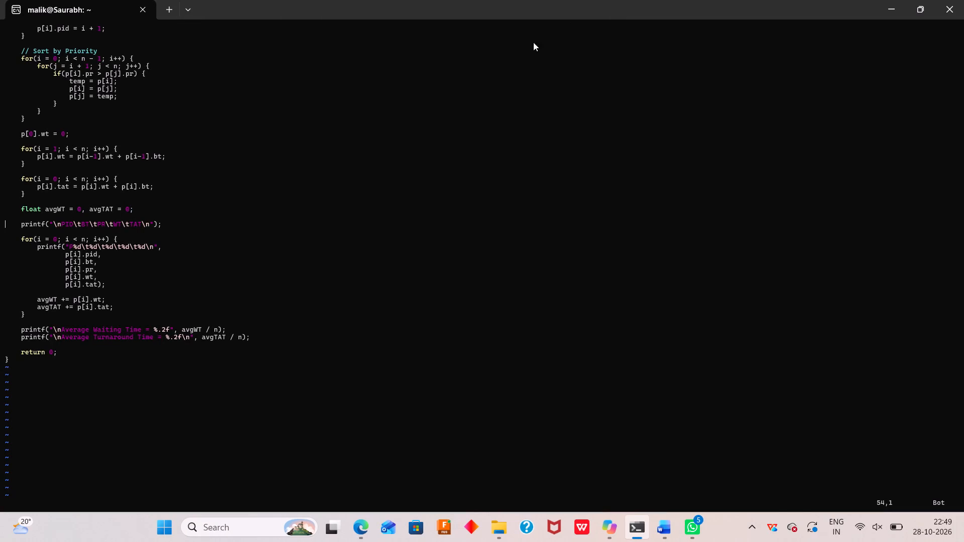
View the remaining end of the priority scheduling code in the terminal, down to the return 0; line and closing brace.
{"action": "scroll", "coordinate": [413, 146], "scroll_direction": "down", "scroll_amount": 2}
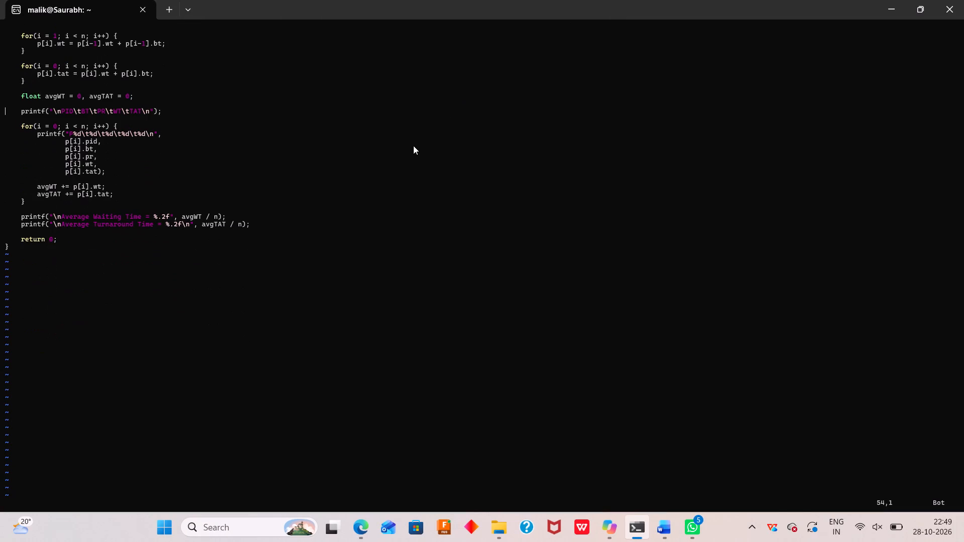
Capture a rectangular screenshot of the remaining code, from the p[i].tat loop down to return 0; and the closing brace, and minimise the terminal.
{"action": "scroll", "coordinate": [413, 146], "scroll_direction": "down", "scroll_amount": 1}
{"action": "key", "text": "Print"}
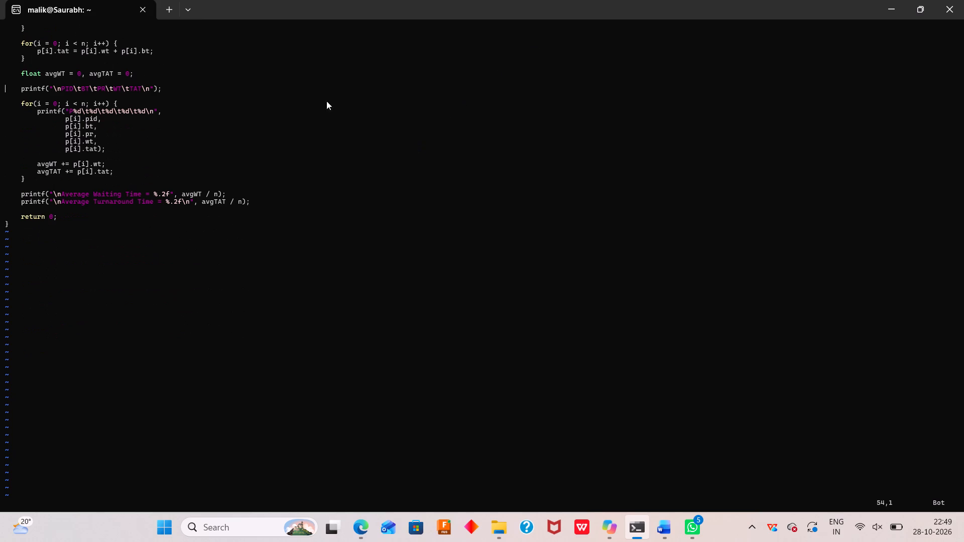
{"action": "left_click_drag", "start_coordinate": [0, 0], "coordinate": [427, 257]}
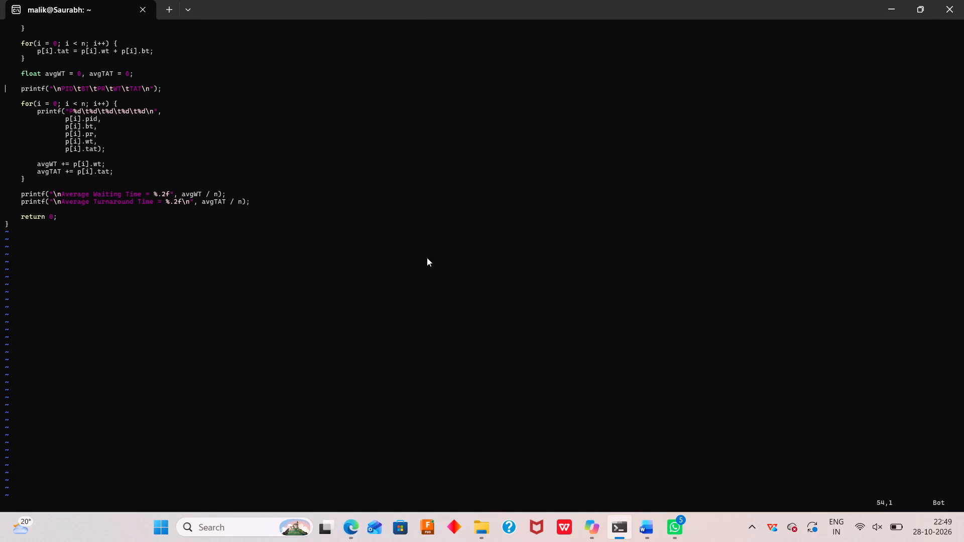
{"action": "left_click", "coordinate": [889, 9]}
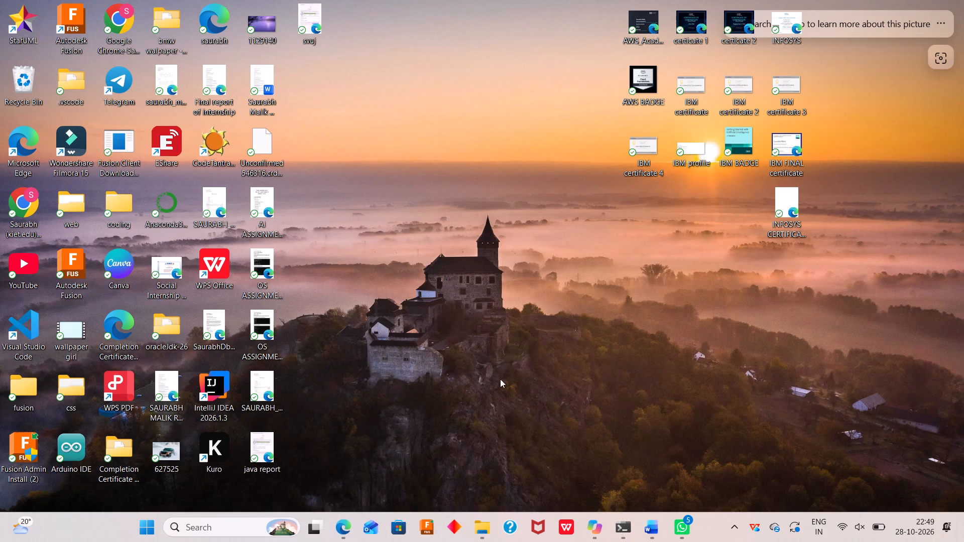
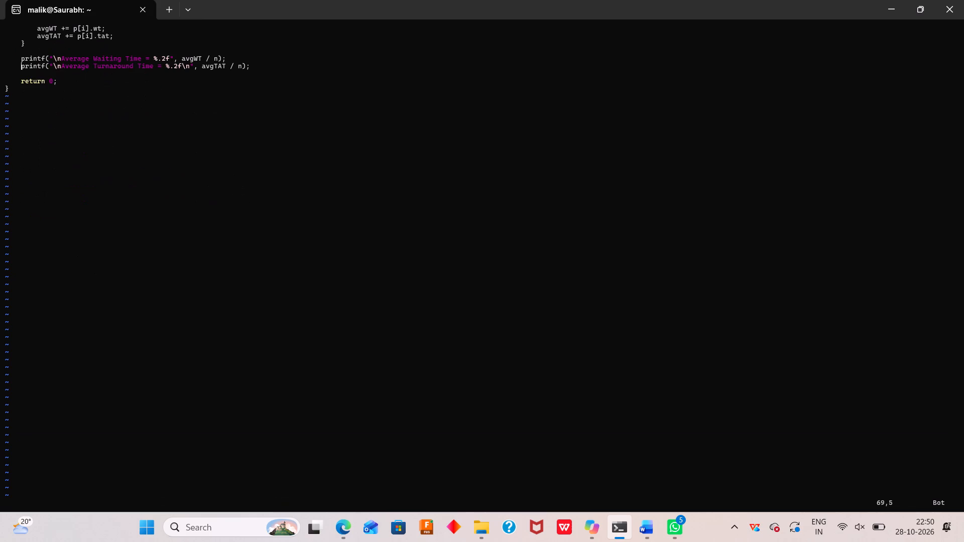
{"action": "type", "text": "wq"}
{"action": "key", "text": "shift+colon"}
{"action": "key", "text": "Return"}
Retry saving priority.c and quitting the Vim editor to return to the terminal shell.
{"action": "scroll", "coordinate": [67, 245], "scroll_direction": "down", "scroll_amount": 1}
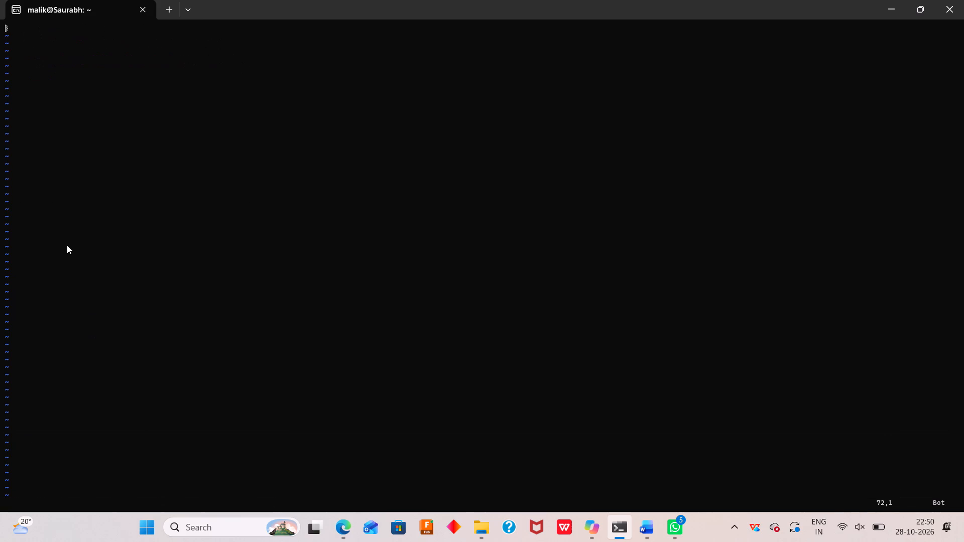
{"action": "scroll", "coordinate": [67, 245], "scroll_direction": "down", "scroll_amount": 1}
{"action": "scroll", "coordinate": [69, 334], "scroll_direction": "down", "scroll_amount": 1}
{"action": "left_click", "coordinate": [36, 331]}
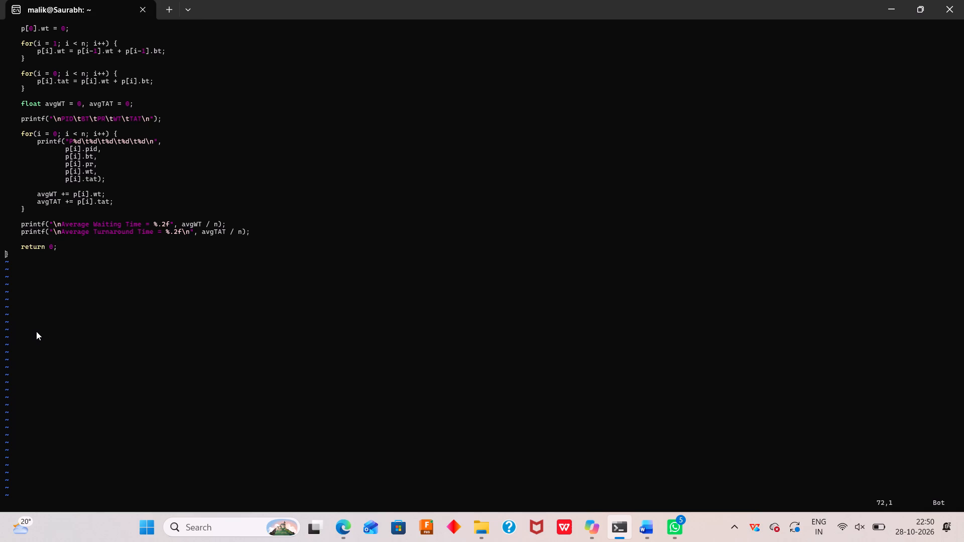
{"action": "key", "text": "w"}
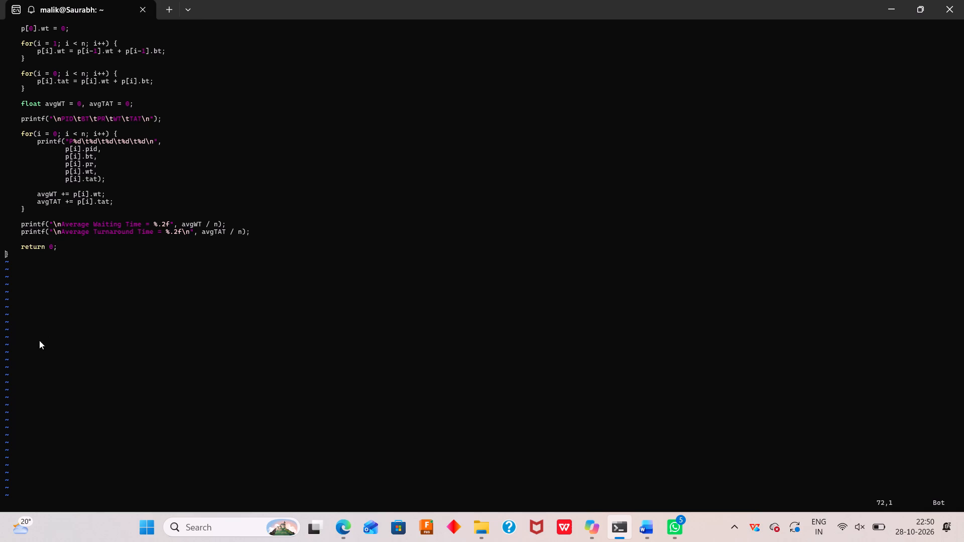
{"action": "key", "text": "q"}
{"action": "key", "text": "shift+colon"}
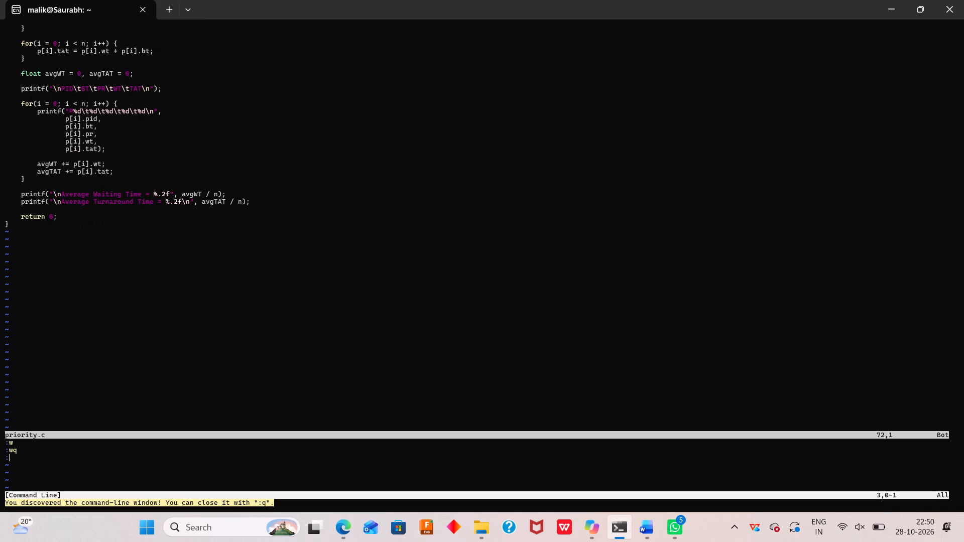
Save priority.c and exit vi by running the earlier wq entry in the command-line history.
{"action": "left_click", "coordinate": [26, 450]}
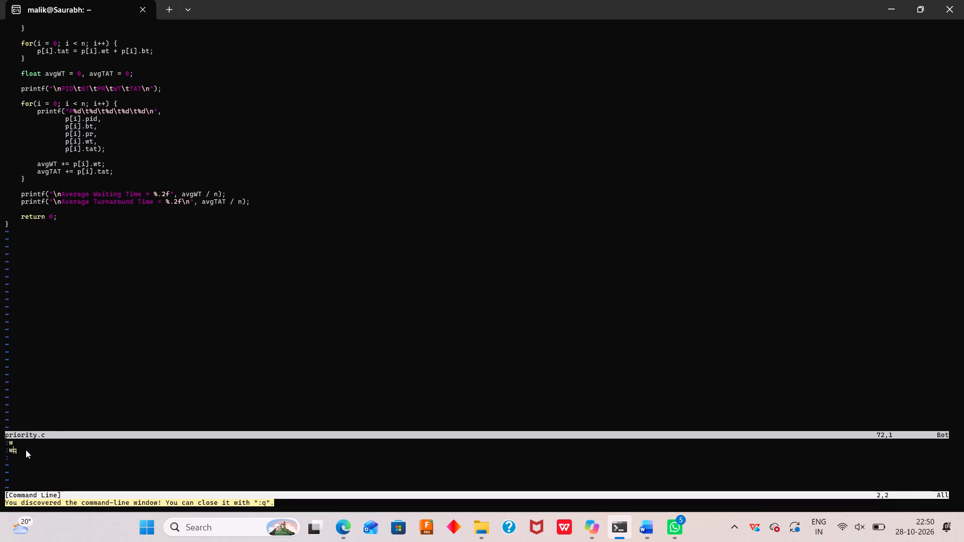
{"action": "key", "text": "Escape"}
{"action": "key", "text": "Right"}
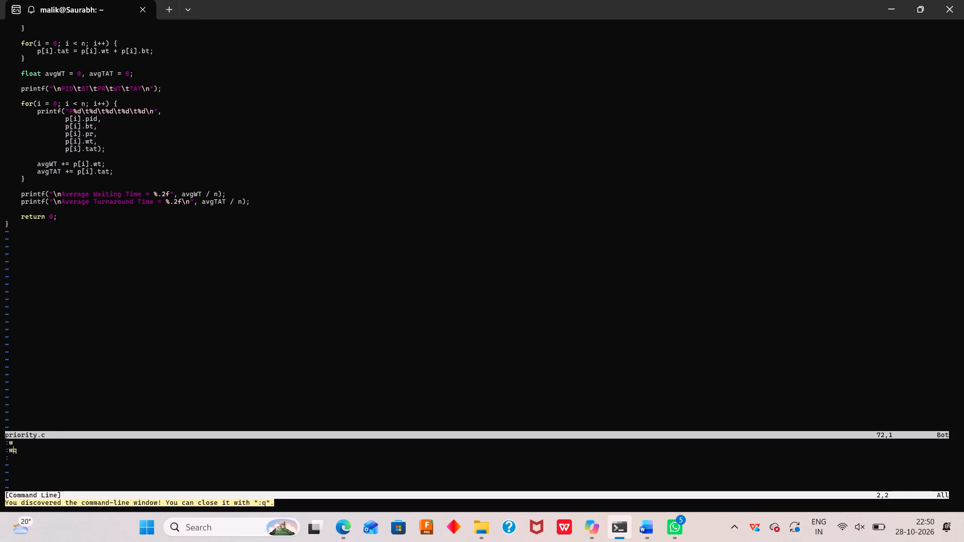
{"action": "key", "text": "Right"}
{"action": "key", "text": "Escape"}
{"action": "key", "text": "Escape"}
{"action": "key", "text": "Return"}
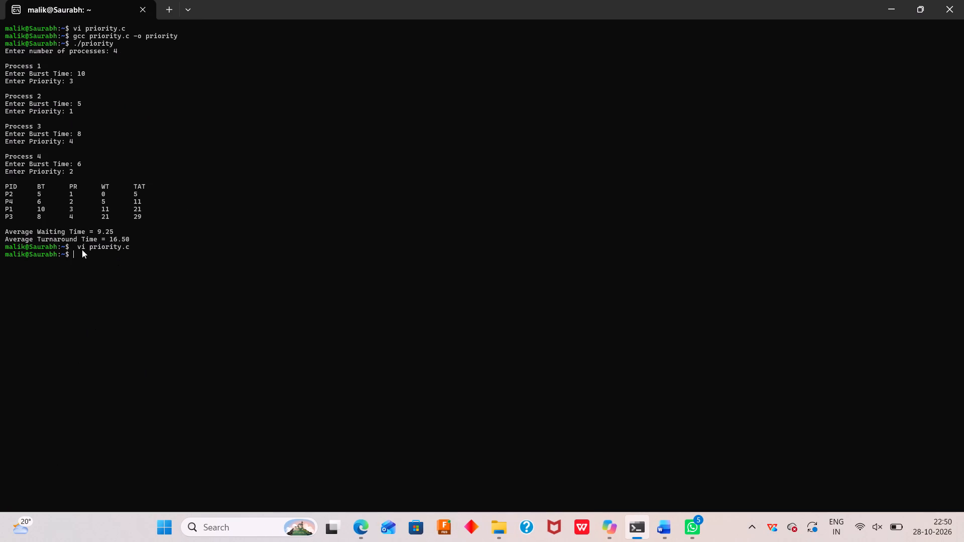
Copy the earlier compile command gcc priority.c -o priority from the terminal output.
{"action": "left_click_drag", "start_coordinate": [73, 34], "coordinate": [151, 35]}
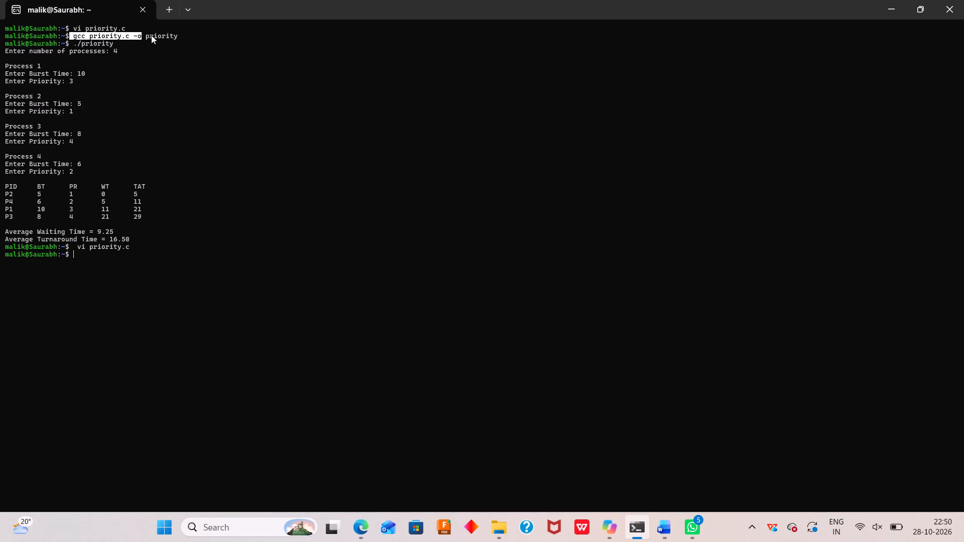
{"action": "left_click_drag", "start_coordinate": [151, 35], "coordinate": [178, 35]}
{"action": "key", "text": "ctrl+c"}
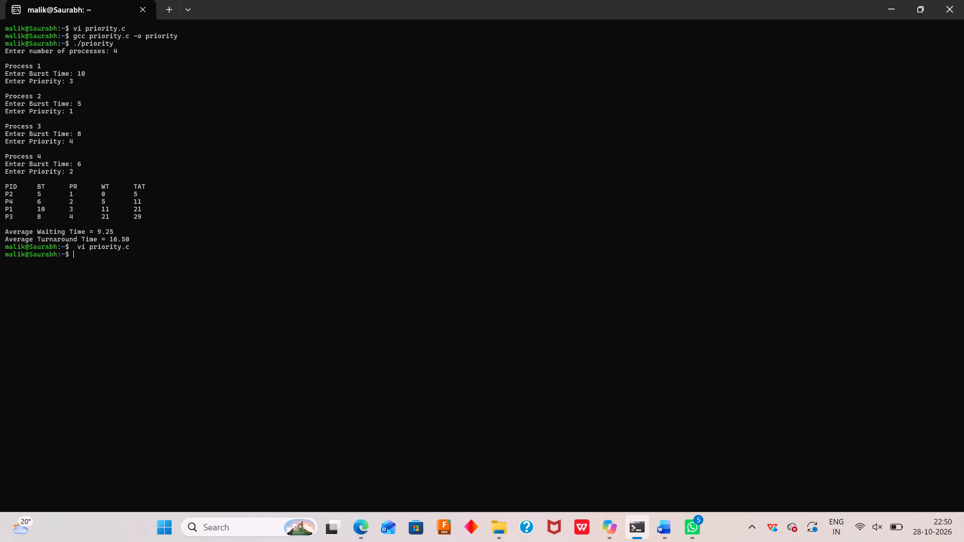
Compile the program by running the copied command gcc priority.c -o priority at the shell prompt.
{"action": "left_click", "coordinate": [90, 249]}
{"action": "key", "text": "ctrl+v"}
{"action": "key", "text": "Return"}
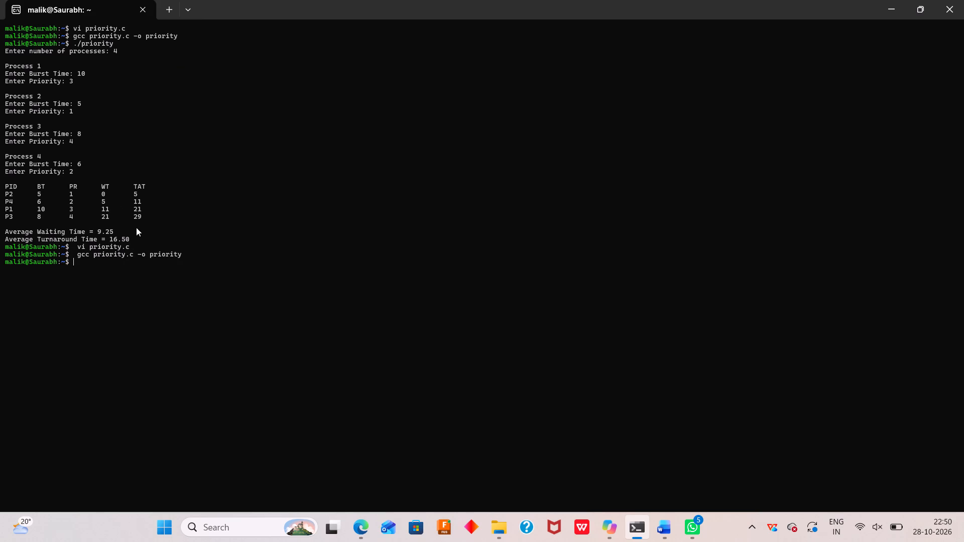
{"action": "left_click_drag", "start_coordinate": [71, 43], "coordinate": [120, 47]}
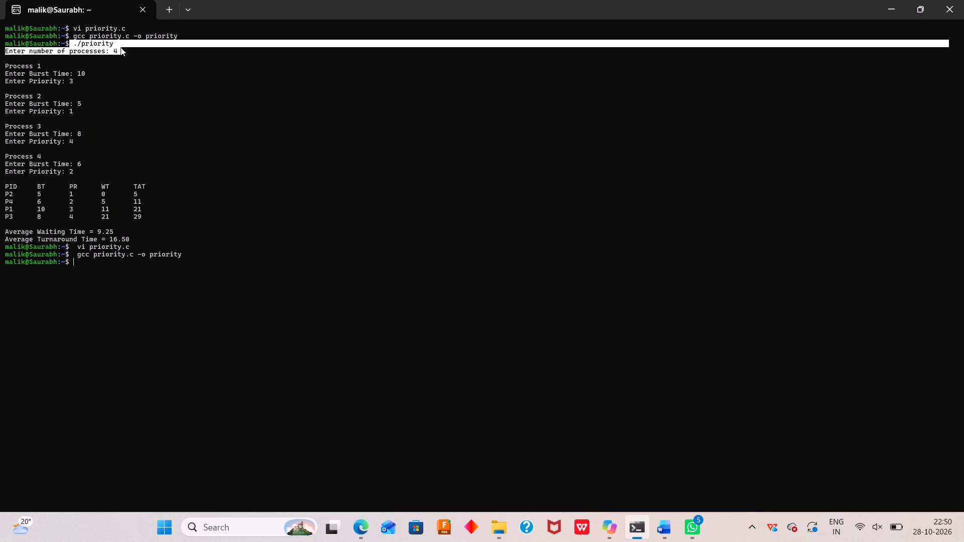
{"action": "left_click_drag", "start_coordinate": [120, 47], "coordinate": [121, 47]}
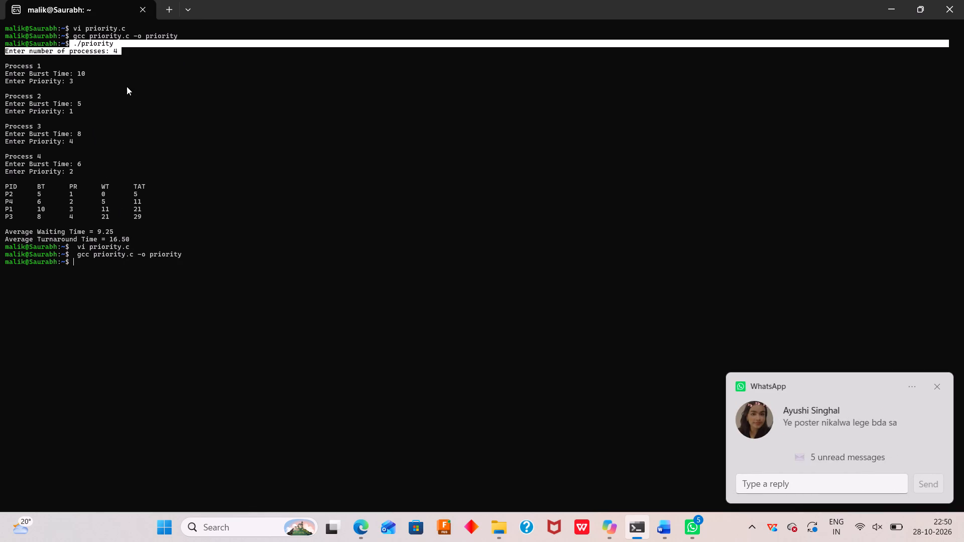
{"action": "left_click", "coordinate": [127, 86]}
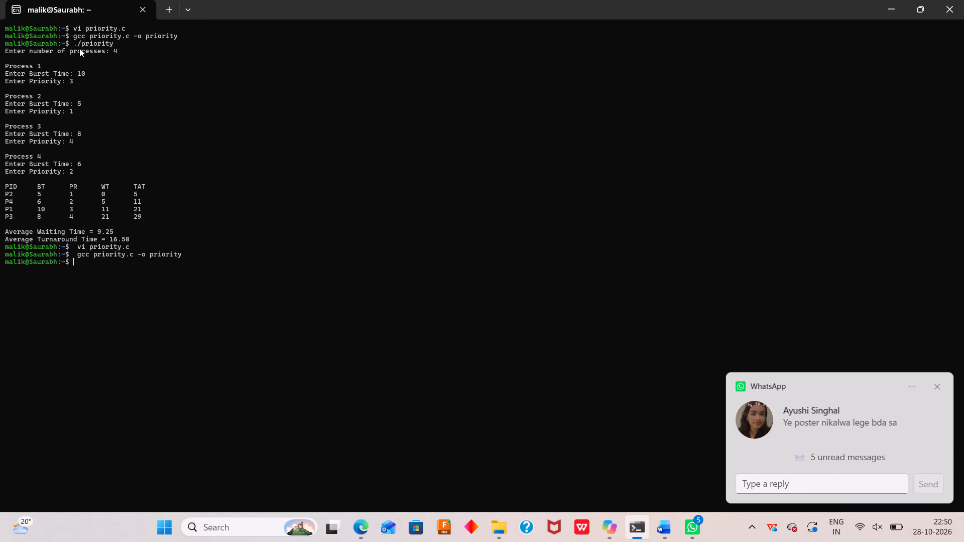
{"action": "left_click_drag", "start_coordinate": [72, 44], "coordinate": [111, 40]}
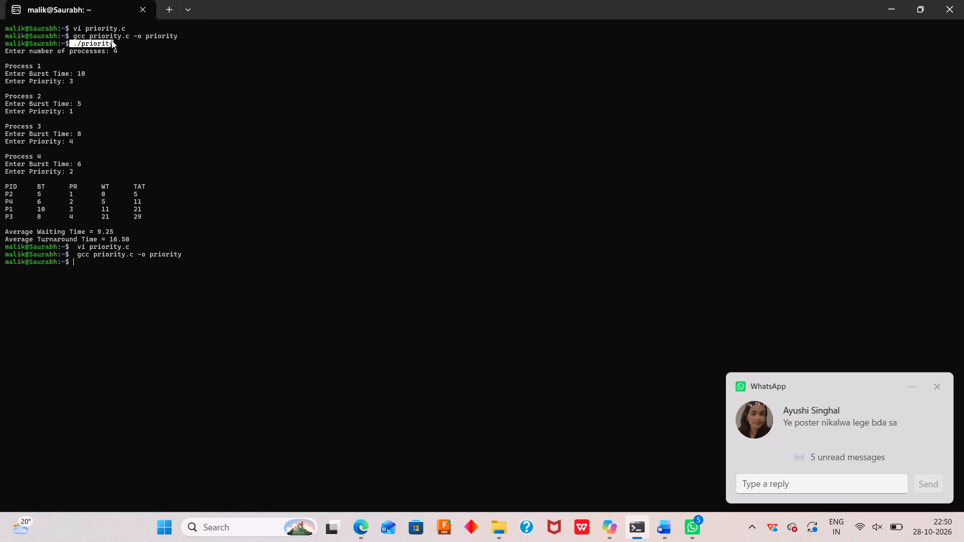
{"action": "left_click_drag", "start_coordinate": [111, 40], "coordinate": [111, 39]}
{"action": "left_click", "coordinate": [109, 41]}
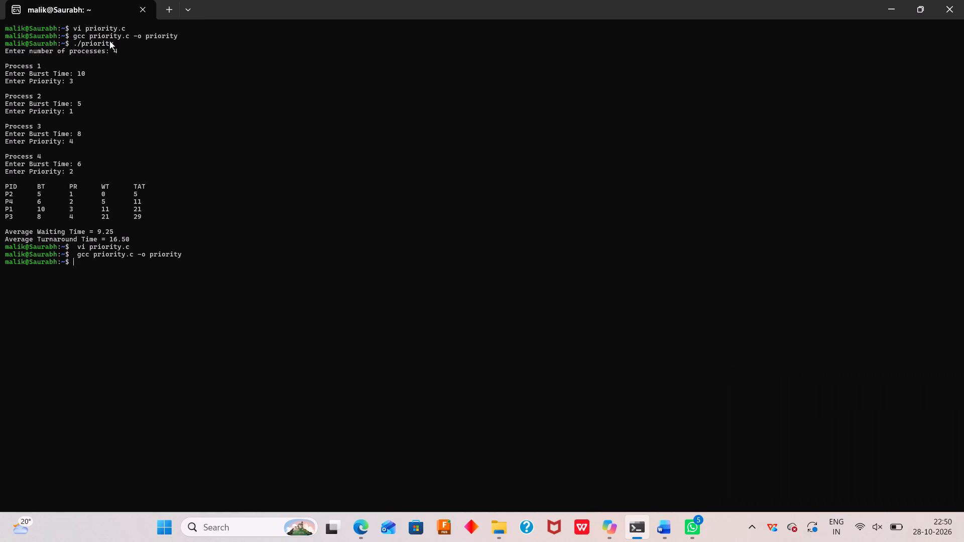
Copy the earlier ./priority command from the terminal output and run it at the current shell prompt.
{"action": "left_click_drag", "start_coordinate": [73, 42], "coordinate": [114, 42]}
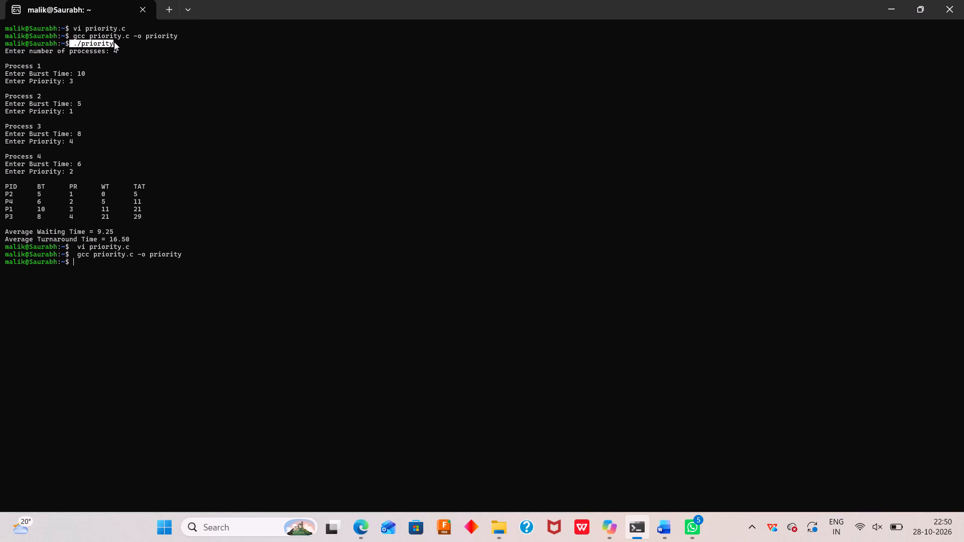
{"action": "key", "text": "ctrl+c"}
{"action": "left_click", "coordinate": [91, 262]}
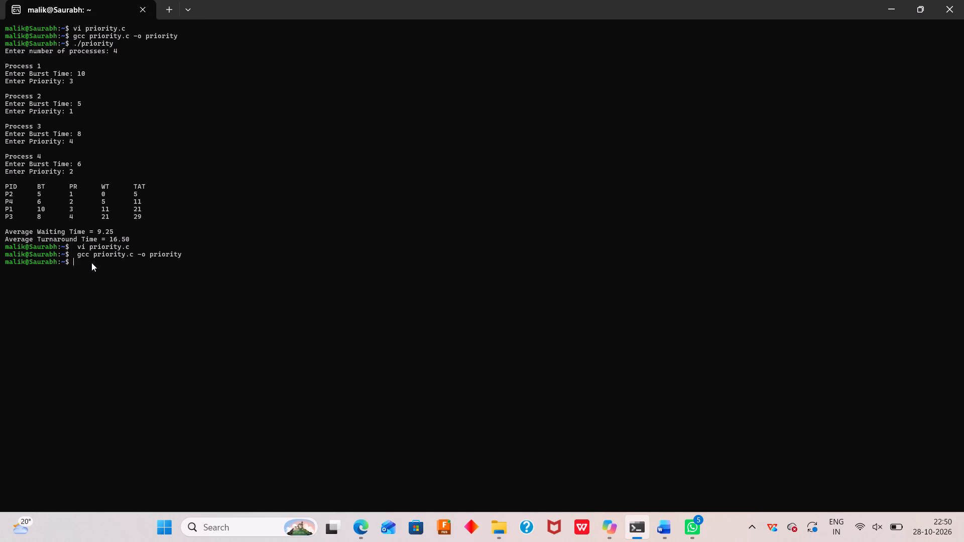
{"action": "key", "text": "ctrl+v"}
{"action": "key", "text": "Return"}
Enter 4 as the number of processes, and give Process 1 a burst time of 6 and a priority of 5.
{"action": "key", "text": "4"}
{"action": "key", "text": "Return"}
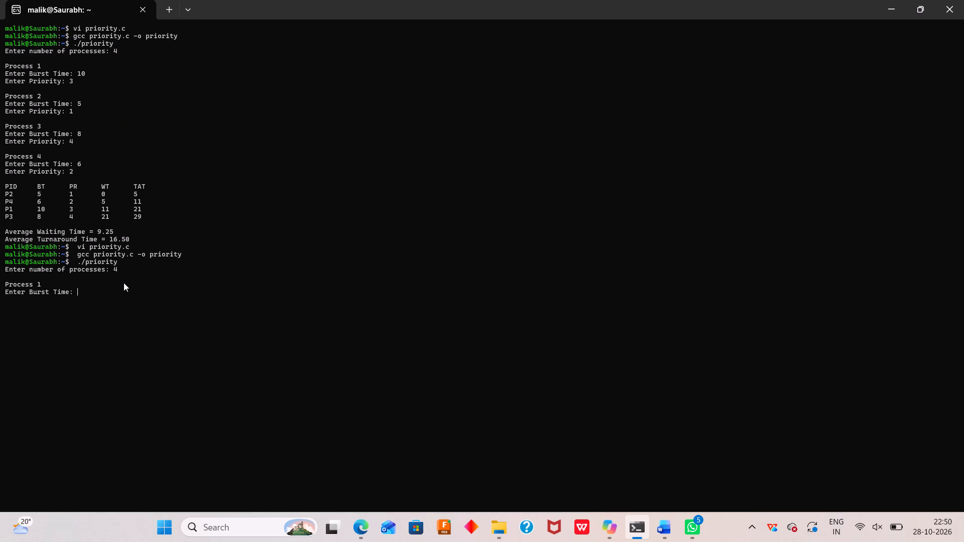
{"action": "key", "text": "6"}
{"action": "key", "text": "Return"}
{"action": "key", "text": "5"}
{"action": "key", "text": "Return"}
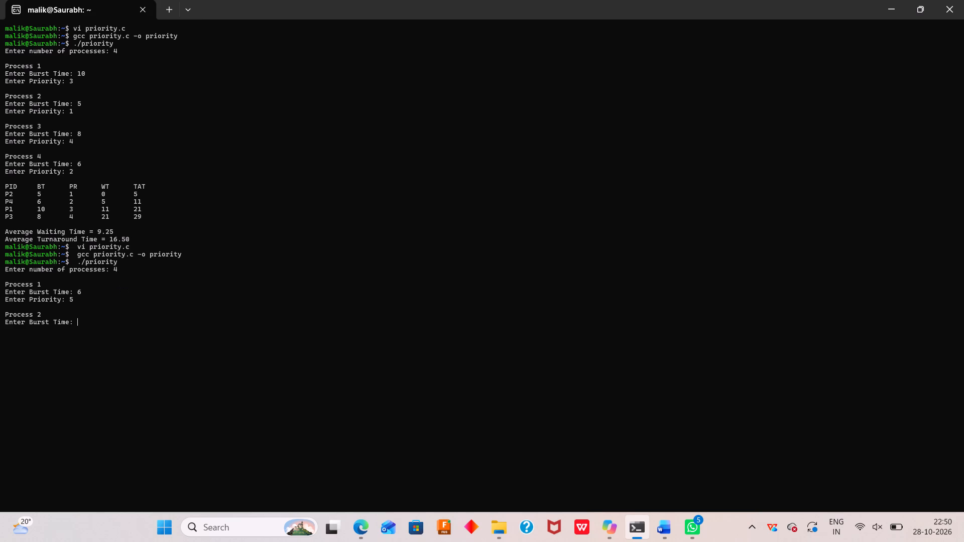
Enter burst time and priority for the remaining processes: 7 and 2 for Process 2, 5 and 1 for Process 3, 9 and 4 for Process 4.
{"action": "key", "text": "7"}
{"action": "key", "text": "Return"}
{"action": "key", "text": "2"}
{"action": "key", "text": "Return"}
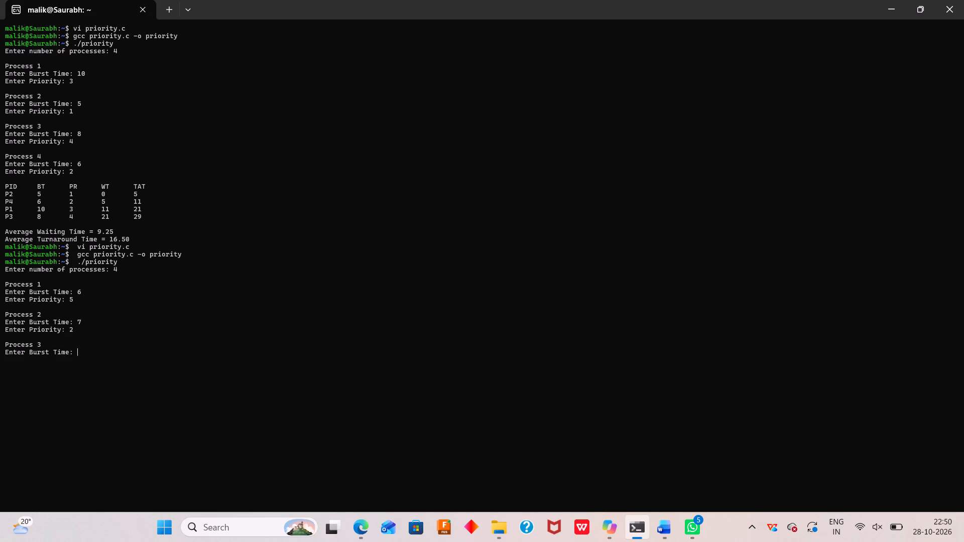
{"action": "key", "text": "5"}
{"action": "key", "text": "Return"}
{"action": "key", "text": "1"}
{"action": "key", "text": "Return"}
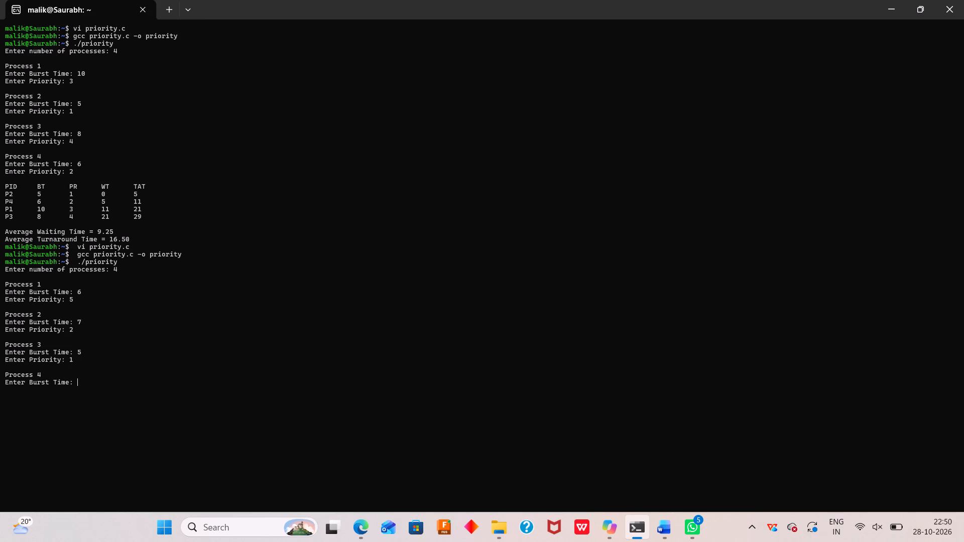
{"action": "key", "text": "9"}
{"action": "key", "text": "Return"}
{"action": "key", "text": "4"}
{"action": "key", "text": "Return"}
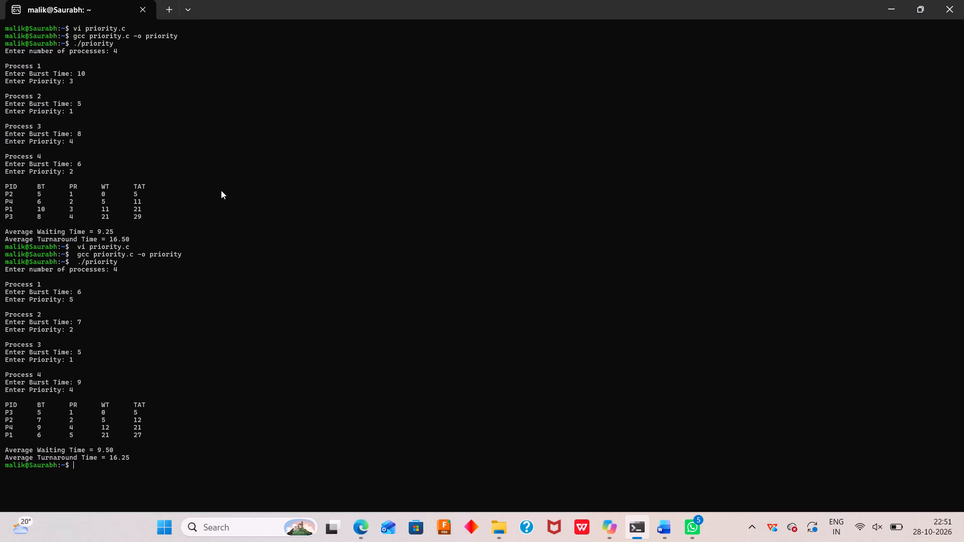
Capture a screenshot of the terminal area with the vi, gcc and ./priority commands and the program output down to the last prompt.
{"action": "key", "text": "ctrl+equal"}
{"action": "scroll", "coordinate": [133, 247], "scroll_direction": "down", "scroll_amount": 1}
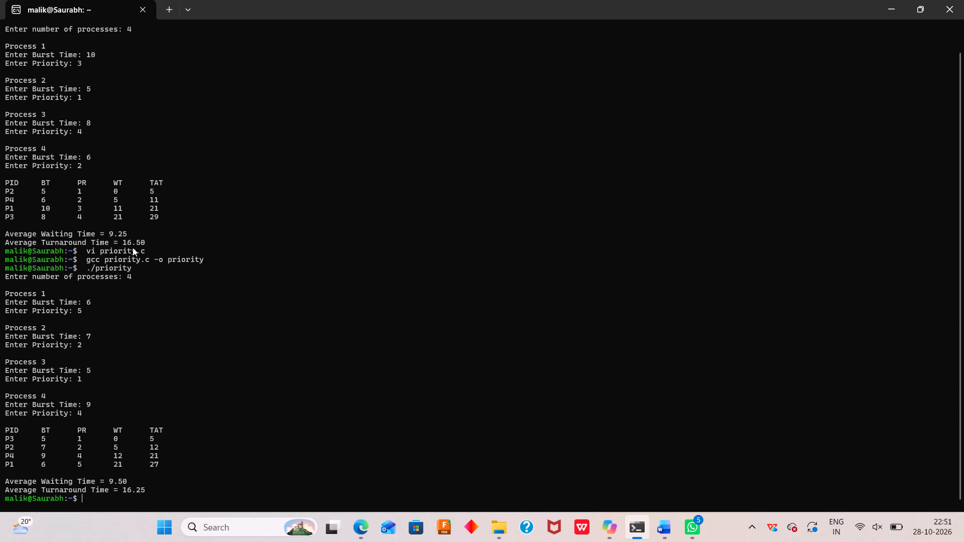
{"action": "scroll", "coordinate": [133, 247], "scroll_direction": "up", "scroll_amount": 1}
{"action": "scroll", "coordinate": [157, 277], "scroll_direction": "down", "scroll_amount": 1}
{"action": "key", "text": "ctrl+minus"}
{"action": "key", "text": "Print"}
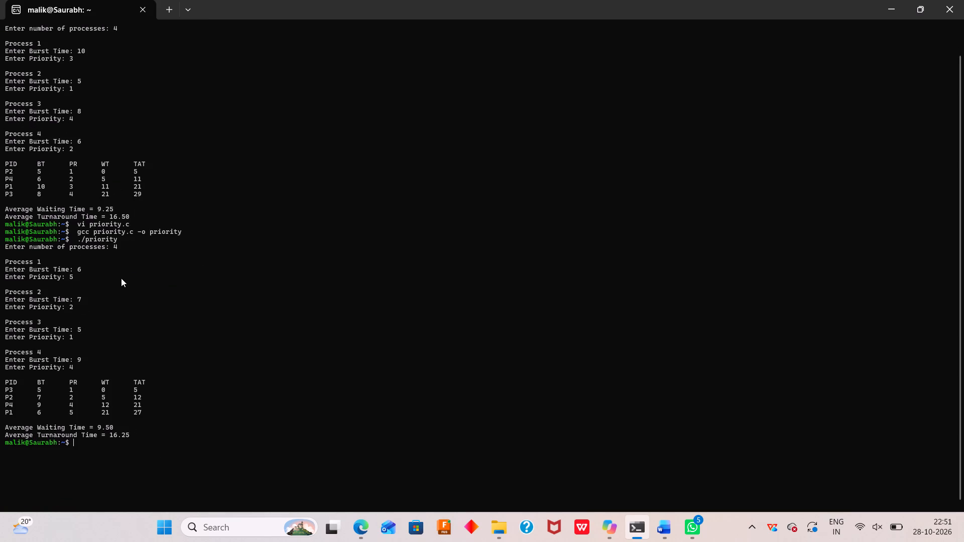
{"action": "left_click_drag", "start_coordinate": [2, 0], "coordinate": [321, 265]}
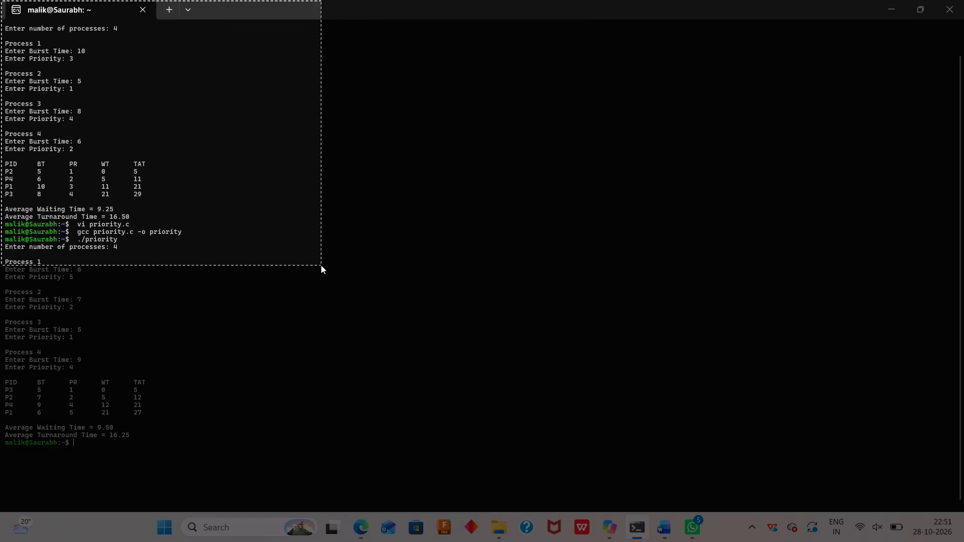
{"action": "left_click_drag", "start_coordinate": [321, 265], "coordinate": [381, 475]}
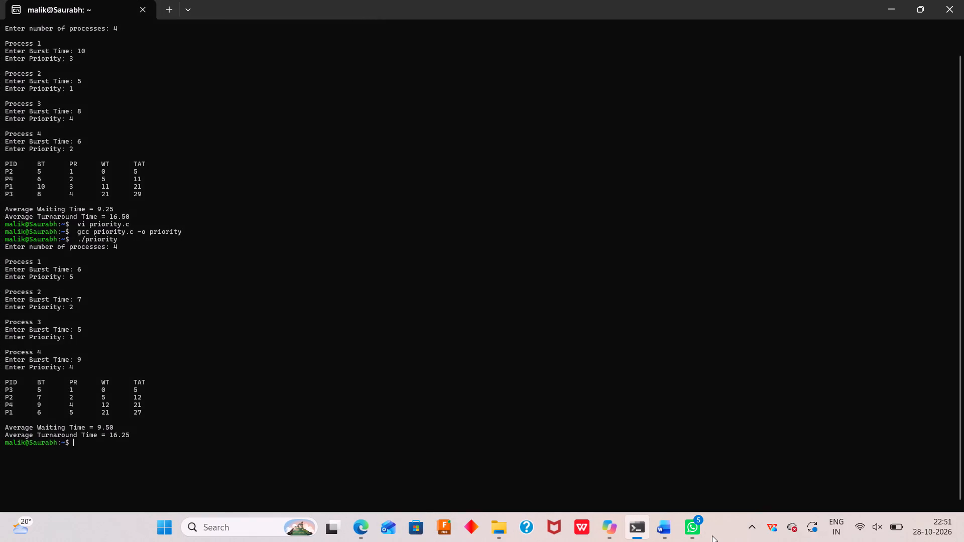
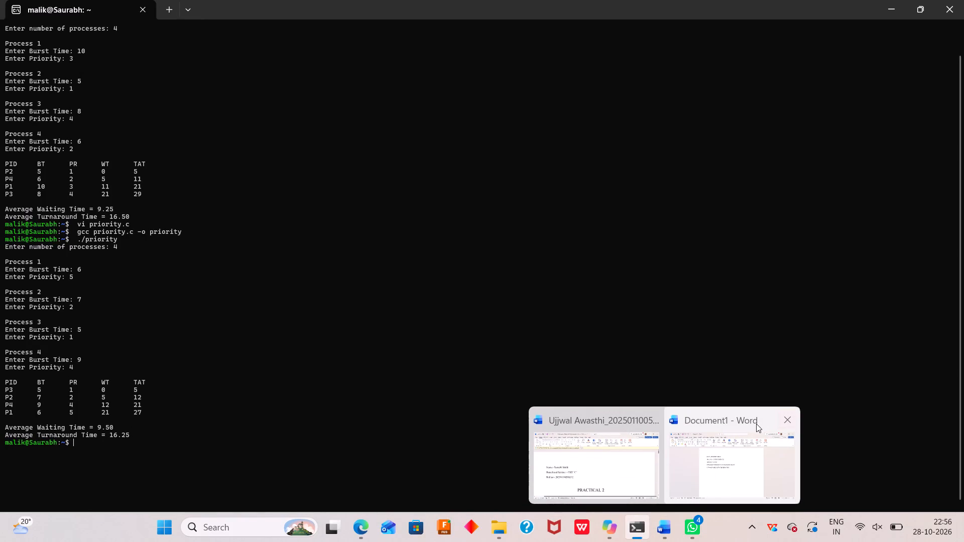
Close the other open Word document, the Practical2_dbms file, without saving its changes.
{"action": "left_click", "coordinate": [648, 417]}
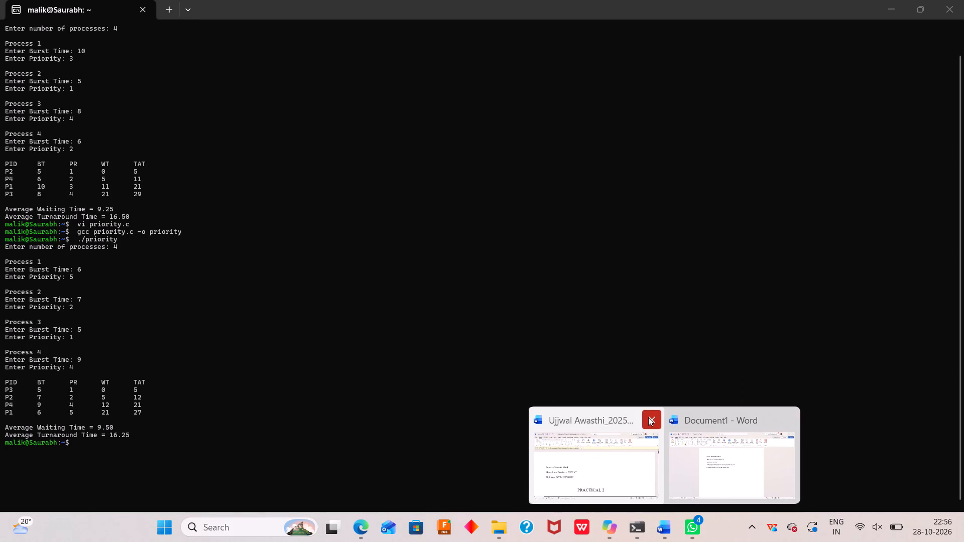
{"action": "left_click", "coordinate": [708, 476]}
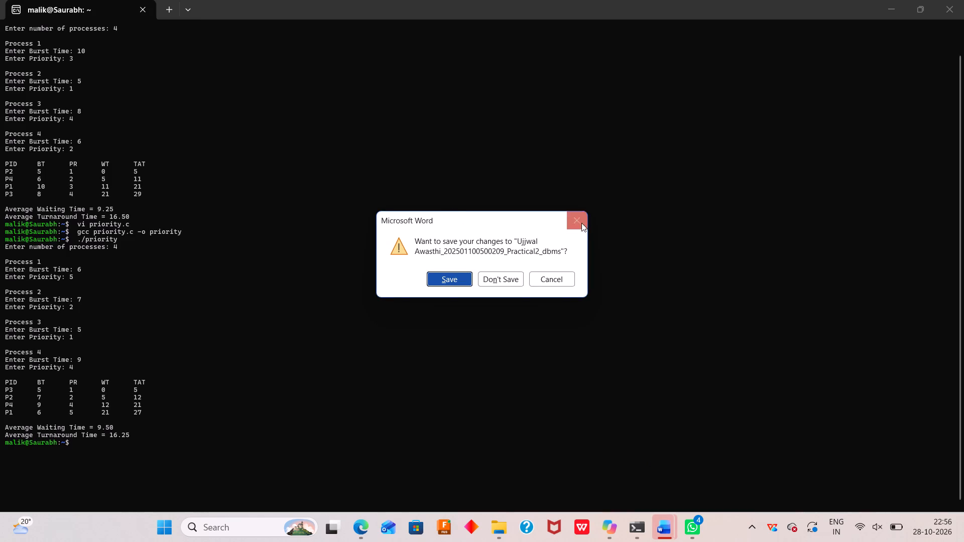
{"action": "left_click", "coordinate": [492, 281]}
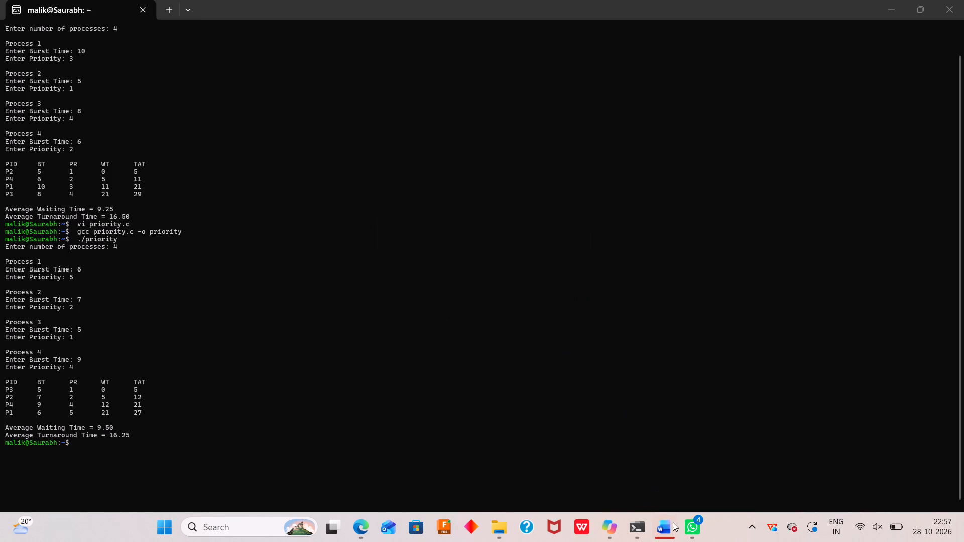
Switch to Document1 in Word and start a new line below the "COMANDS AND OUTPUT SCREENSHOT:" line.
{"action": "left_click", "coordinate": [673, 523]}
{"action": "left_click_drag", "start_coordinate": [288, 267], "coordinate": [472, 278]}
{"action": "left_click", "coordinate": [430, 346]}
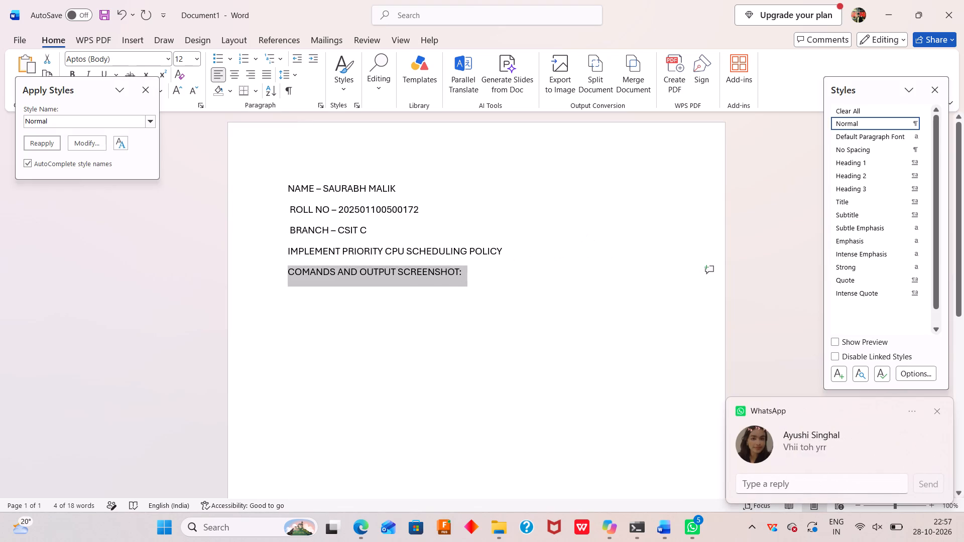
{"action": "left_click", "coordinate": [473, 274]}
{"action": "key", "text": "Return"}
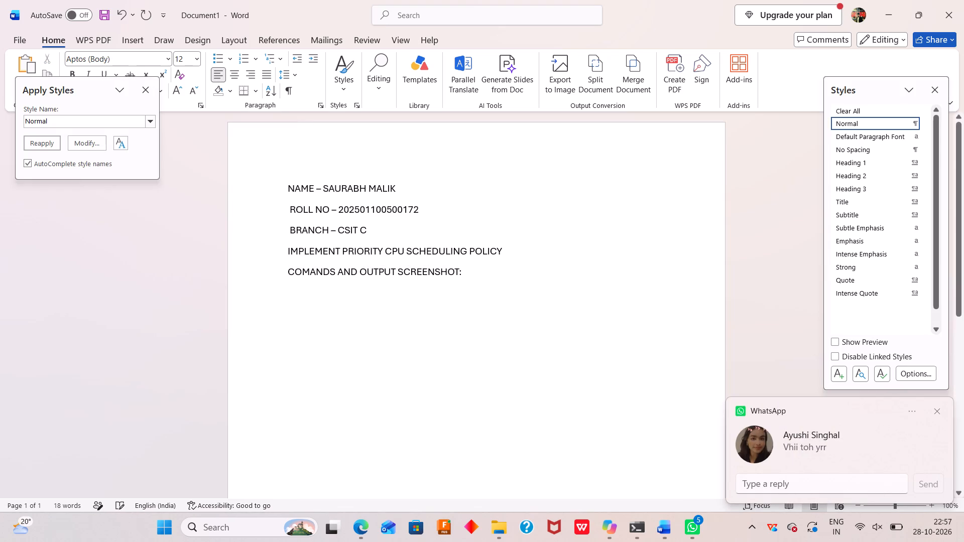
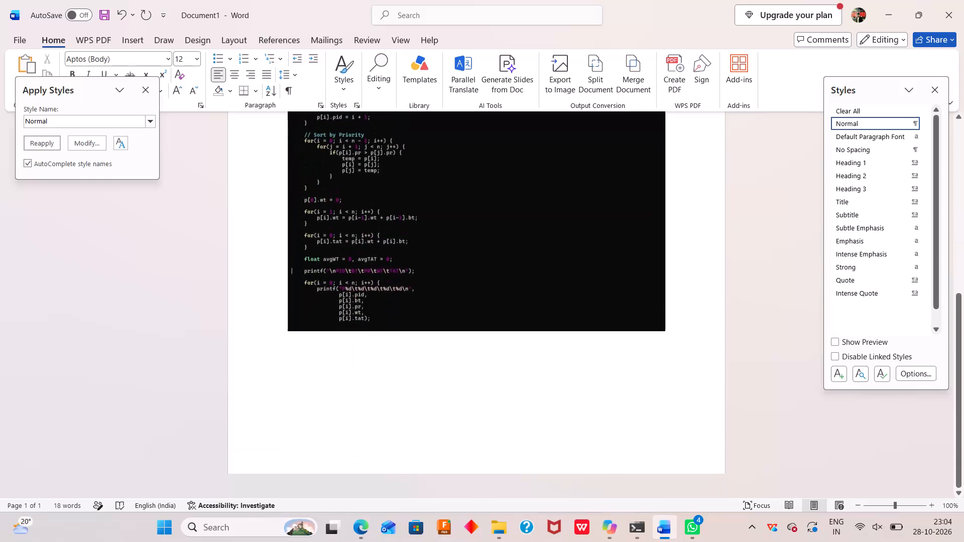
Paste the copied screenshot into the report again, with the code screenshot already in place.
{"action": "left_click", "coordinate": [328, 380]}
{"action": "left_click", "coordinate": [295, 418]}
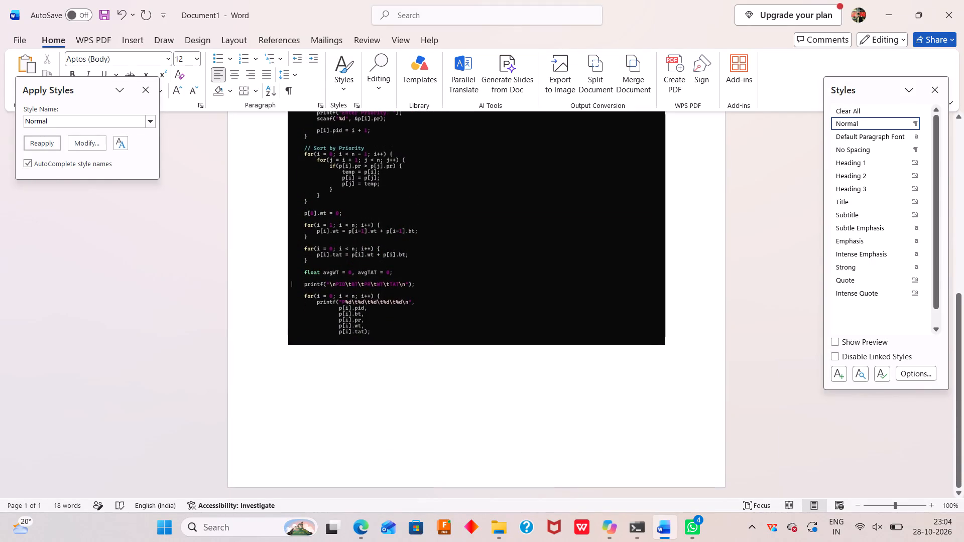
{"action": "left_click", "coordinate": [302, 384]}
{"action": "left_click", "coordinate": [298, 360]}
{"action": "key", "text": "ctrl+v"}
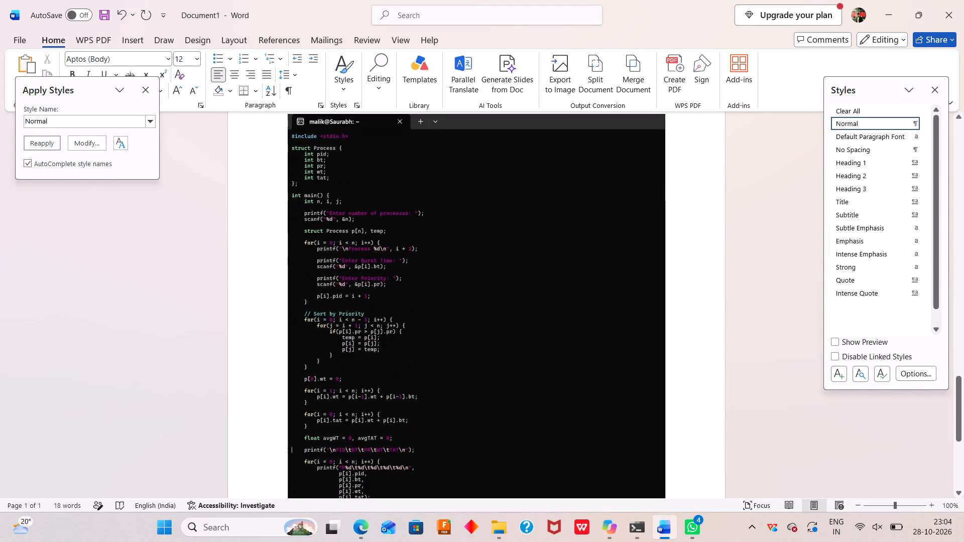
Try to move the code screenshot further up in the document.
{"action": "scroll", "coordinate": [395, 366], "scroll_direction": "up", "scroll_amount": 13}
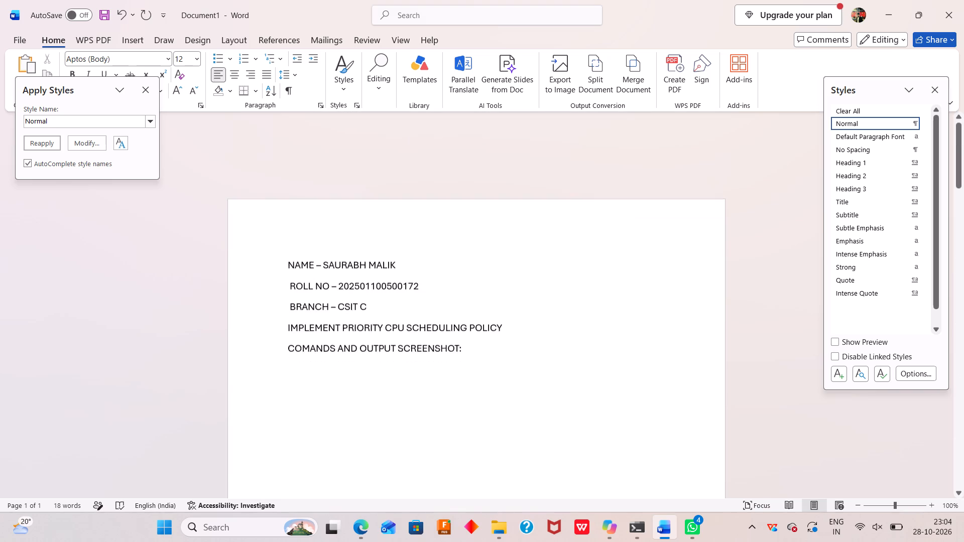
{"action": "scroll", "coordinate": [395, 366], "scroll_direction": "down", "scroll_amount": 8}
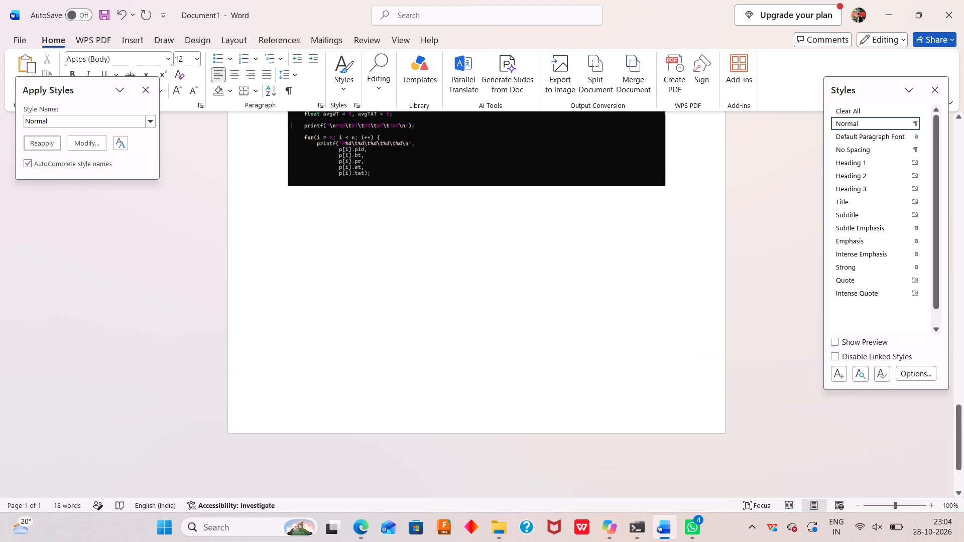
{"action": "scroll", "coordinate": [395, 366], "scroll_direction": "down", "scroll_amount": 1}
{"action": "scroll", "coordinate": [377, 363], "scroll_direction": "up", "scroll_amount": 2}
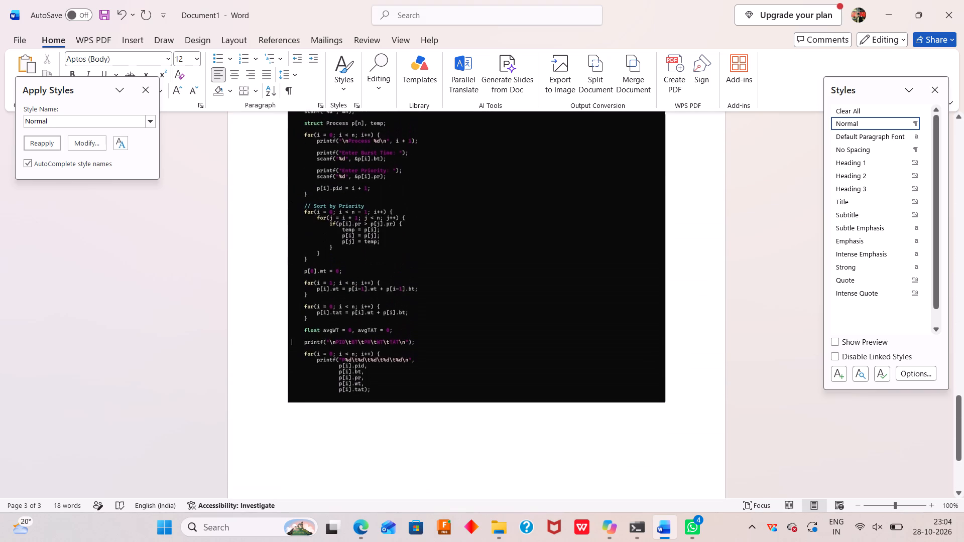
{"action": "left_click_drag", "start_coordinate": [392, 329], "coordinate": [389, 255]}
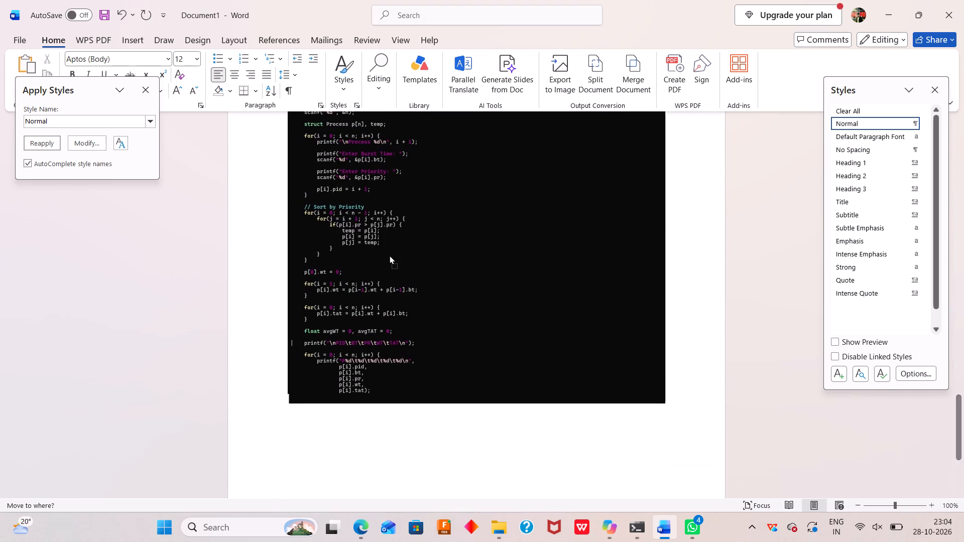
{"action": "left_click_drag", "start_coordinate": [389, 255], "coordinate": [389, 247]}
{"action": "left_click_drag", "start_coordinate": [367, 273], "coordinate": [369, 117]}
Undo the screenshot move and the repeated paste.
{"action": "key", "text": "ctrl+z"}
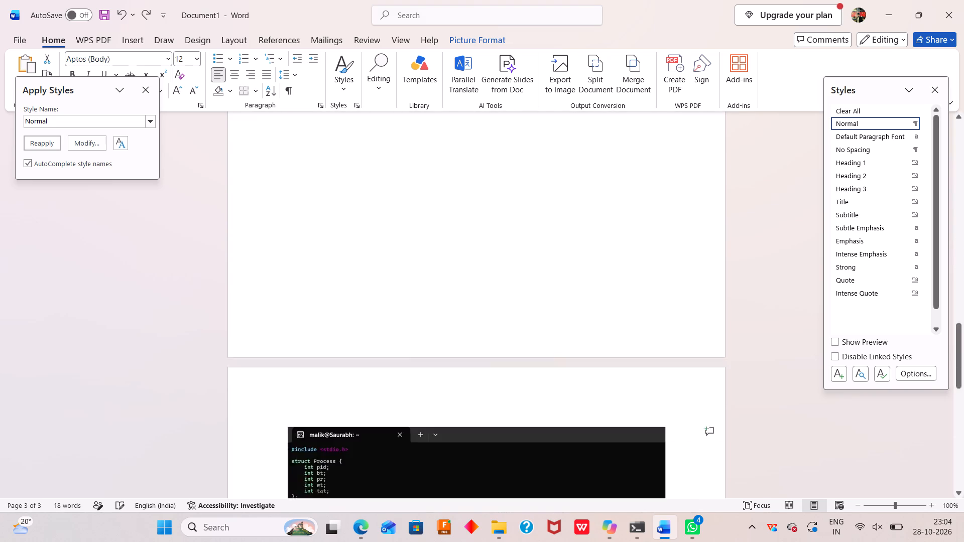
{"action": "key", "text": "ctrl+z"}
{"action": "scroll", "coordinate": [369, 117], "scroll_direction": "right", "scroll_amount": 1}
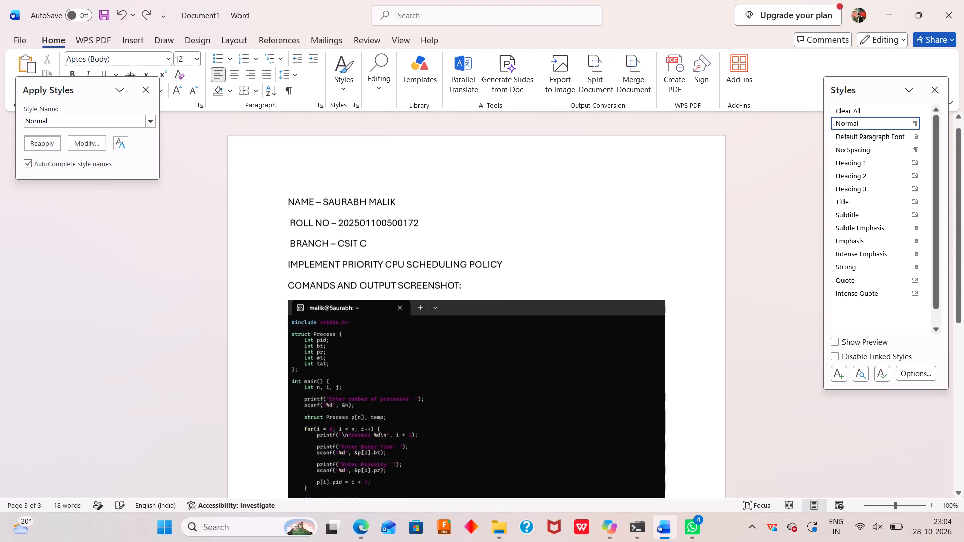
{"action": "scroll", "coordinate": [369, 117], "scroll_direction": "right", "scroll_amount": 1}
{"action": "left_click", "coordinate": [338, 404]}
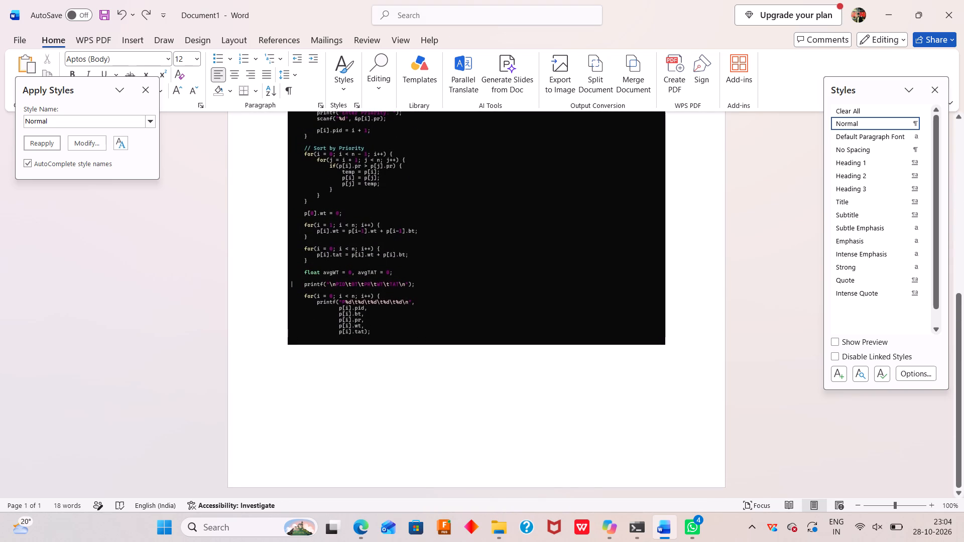
Close the floating Apply Styles pane.
{"action": "left_click", "coordinate": [145, 91]}
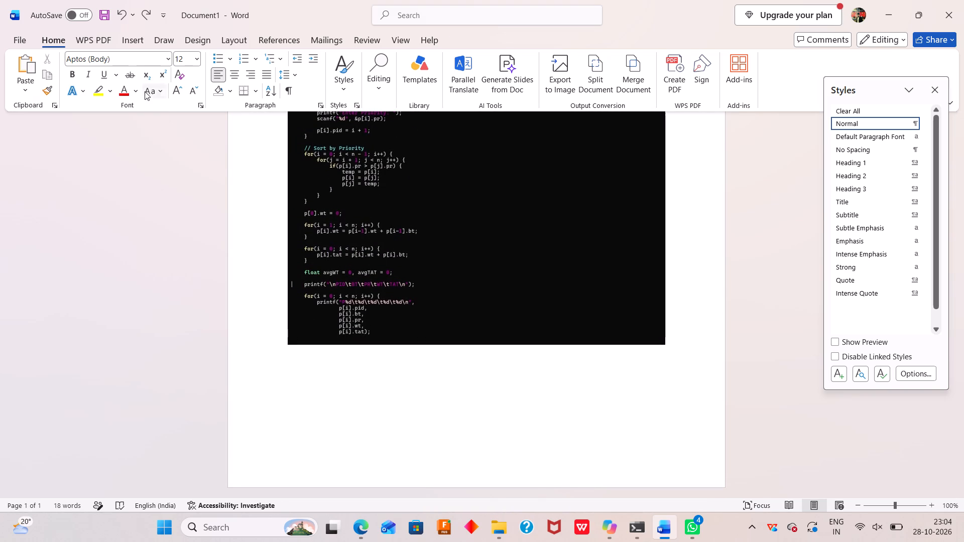
Start a new line directly after the code screenshot on the first page.
{"action": "left_click", "coordinate": [674, 342]}
{"action": "key", "text": "Return"}
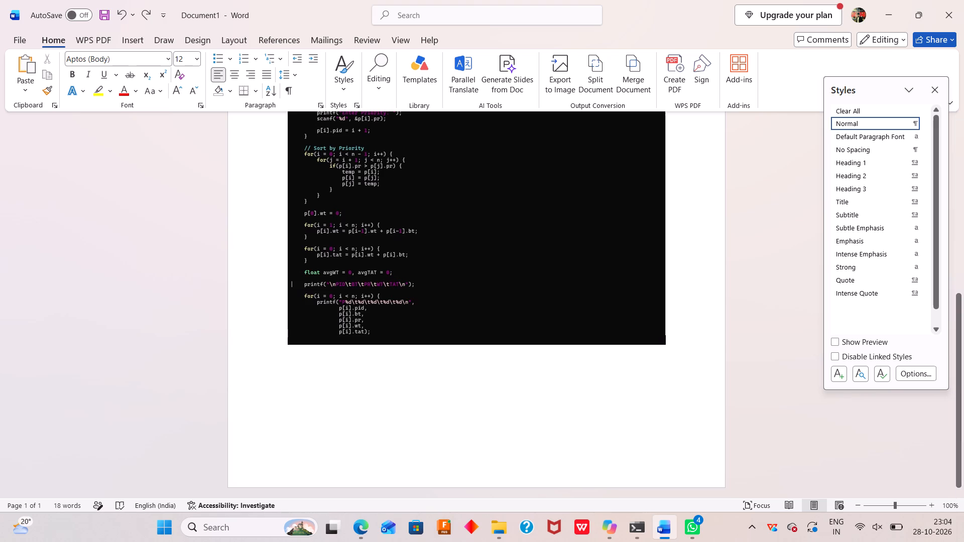
Paste the copied terminal screenshot showing the final part of the program code below the first code screenshot.
{"action": "key", "text": "ctrl+v"}
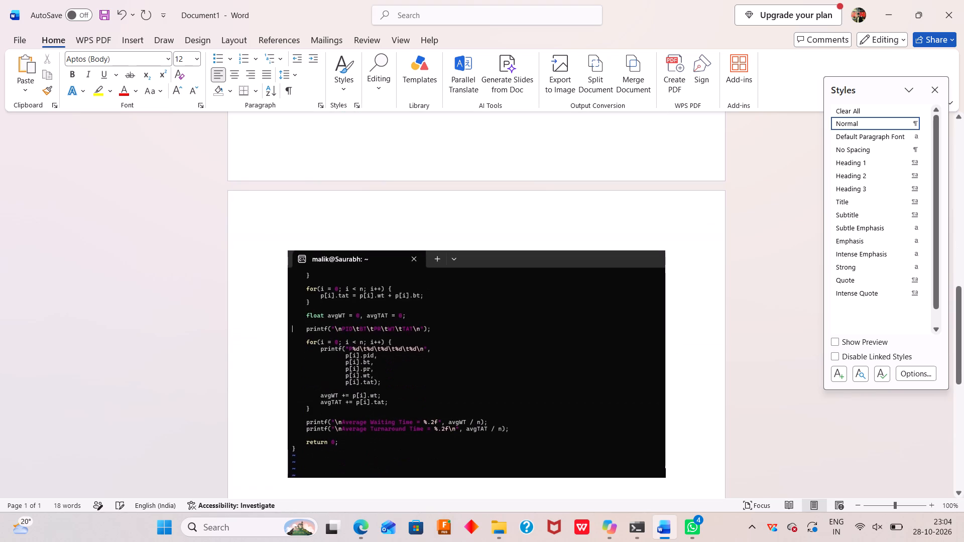
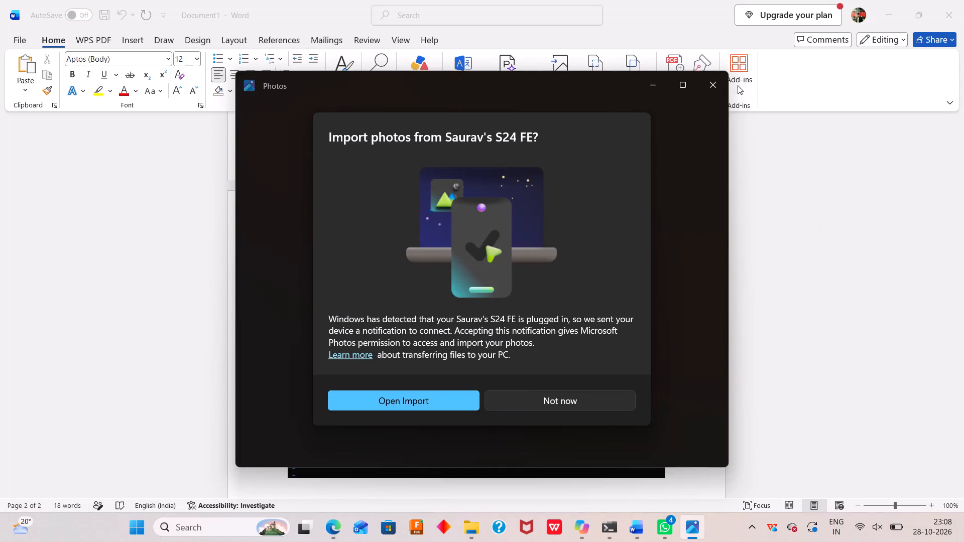
Close the Photos window offering to import pictures from the connected phone and return to the Word document.
{"action": "left_click", "coordinate": [702, 83]}
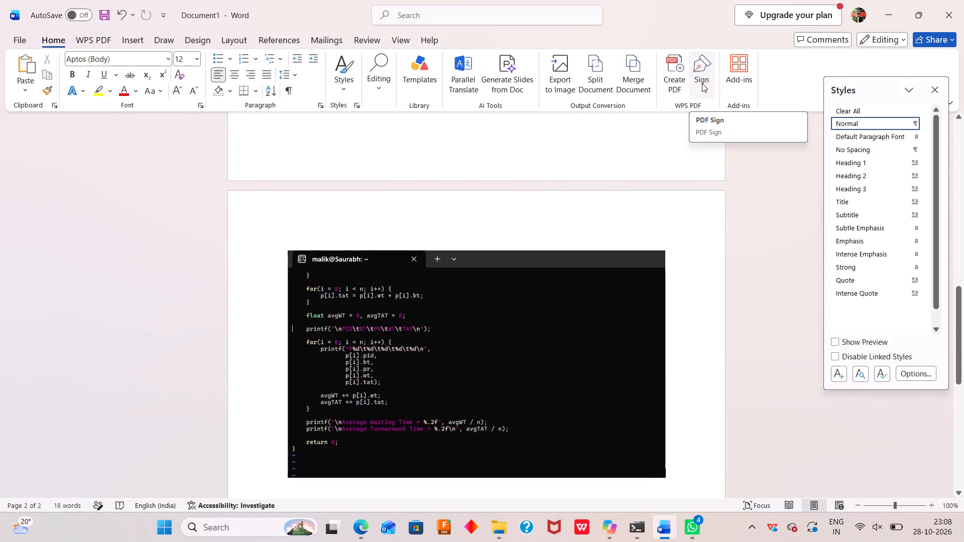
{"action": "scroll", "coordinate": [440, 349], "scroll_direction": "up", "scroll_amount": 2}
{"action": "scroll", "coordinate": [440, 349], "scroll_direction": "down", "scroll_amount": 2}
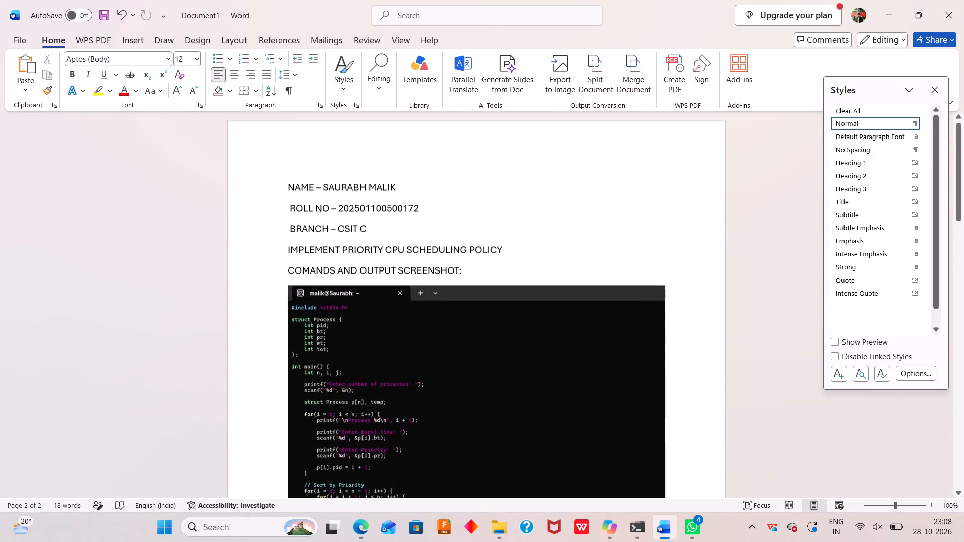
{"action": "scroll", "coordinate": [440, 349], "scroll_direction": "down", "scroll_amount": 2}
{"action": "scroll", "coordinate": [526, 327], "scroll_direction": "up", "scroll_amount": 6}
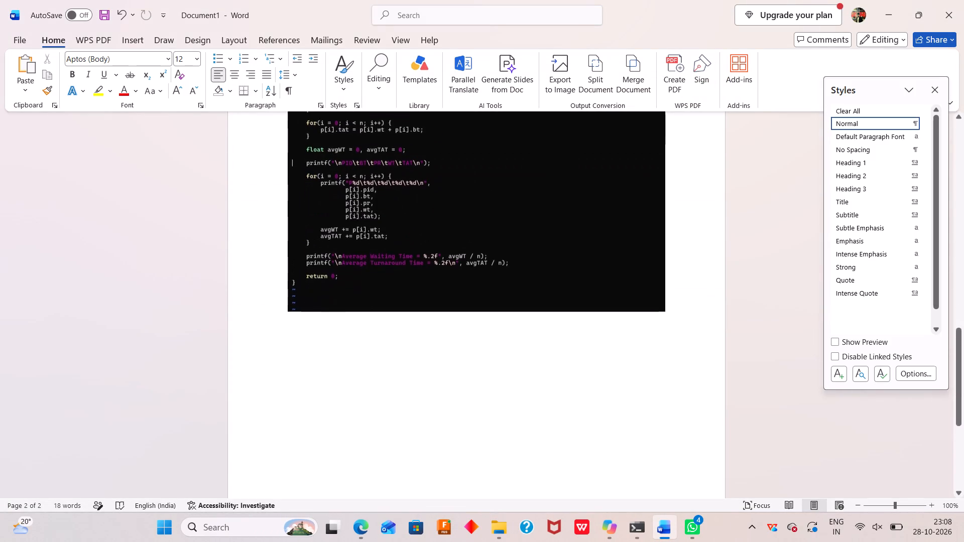
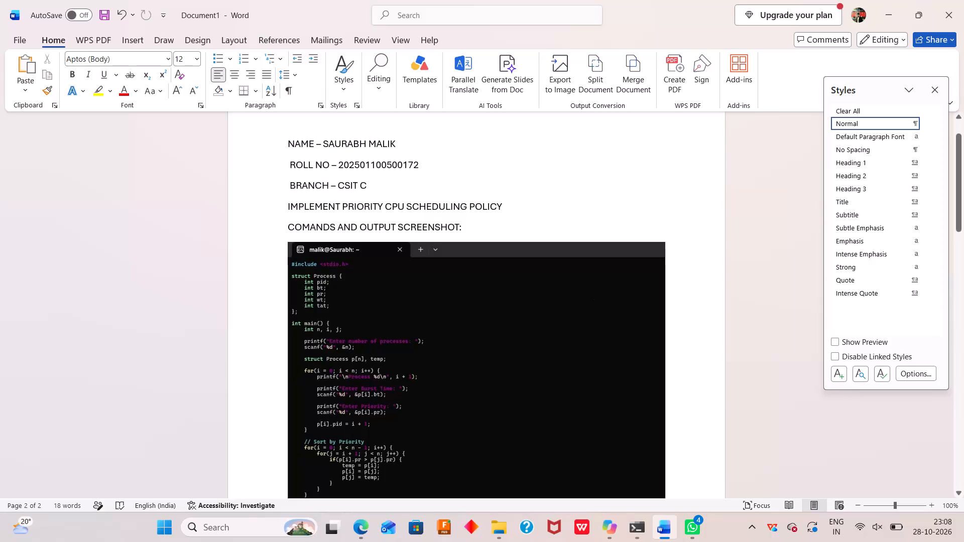
Format the "COMANDS AND OUTPUT SCREENSHOT:" heading as bold at font size 20.
{"action": "left_click_drag", "start_coordinate": [288, 229], "coordinate": [487, 222]}
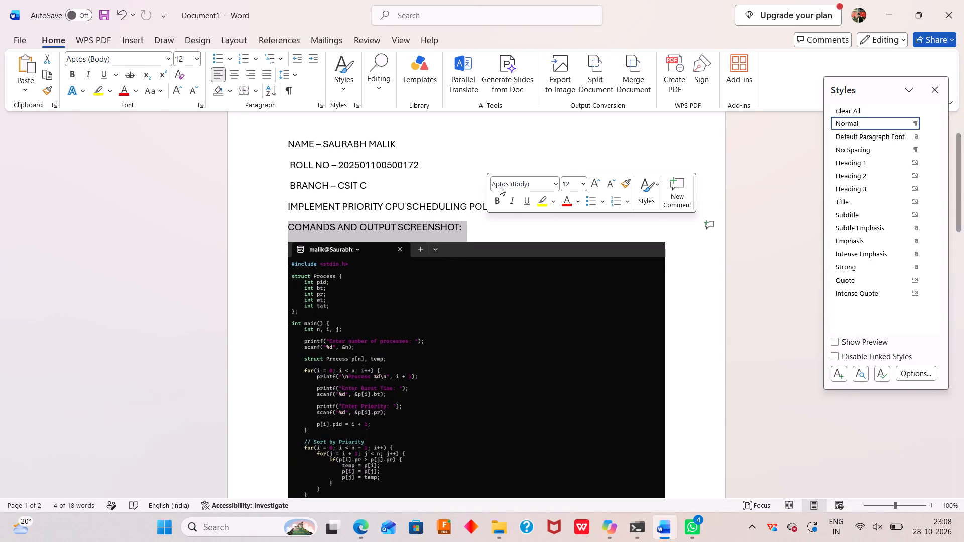
{"action": "left_click", "coordinate": [499, 196]}
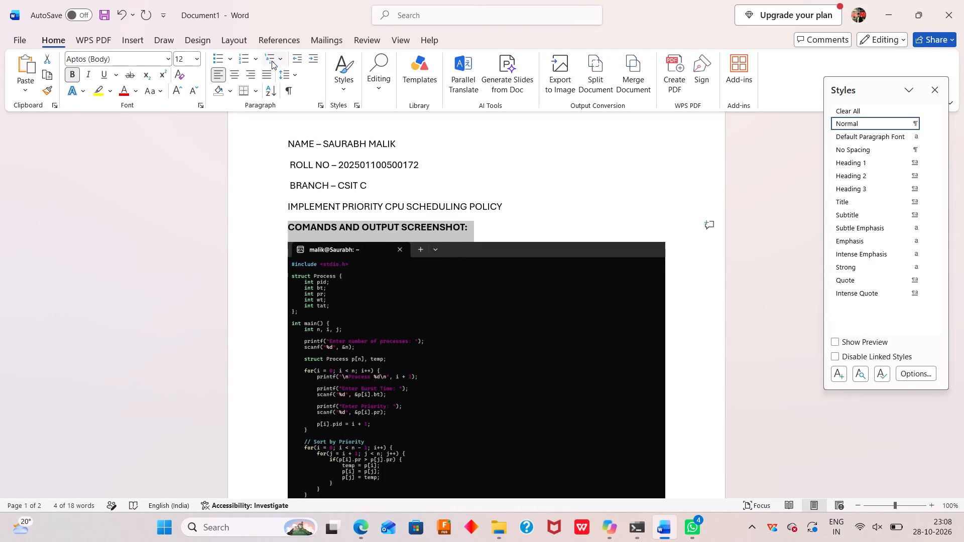
{"action": "left_click", "coordinate": [196, 59]}
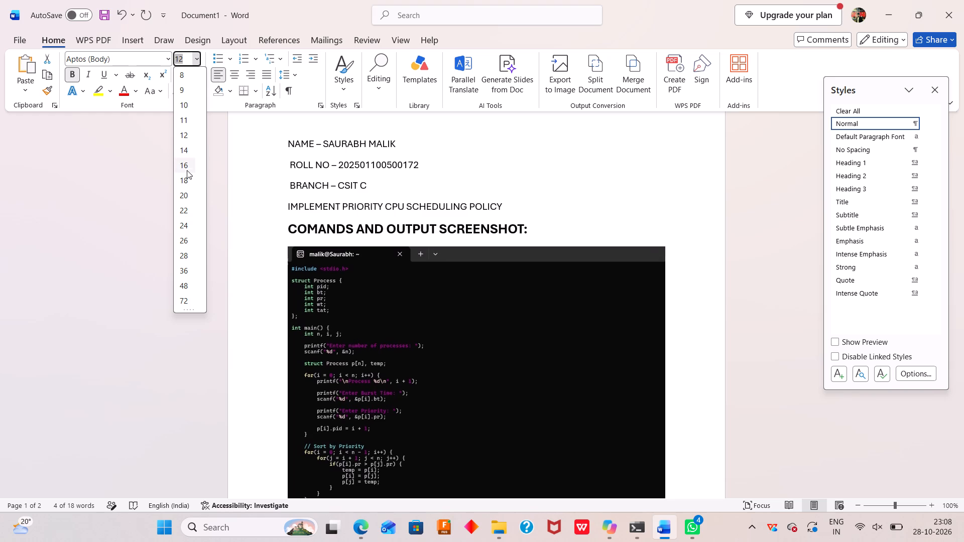
{"action": "left_click", "coordinate": [183, 196]}
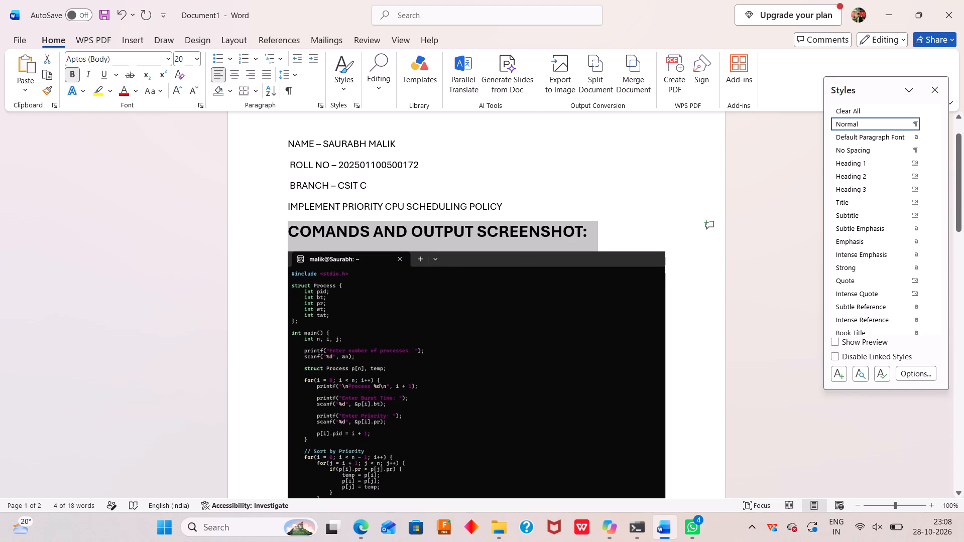
Format the name, roll number, branch and assignment title lines above the heading as bold at font size 20.
{"action": "left_click_drag", "start_coordinate": [284, 142], "coordinate": [529, 221]}
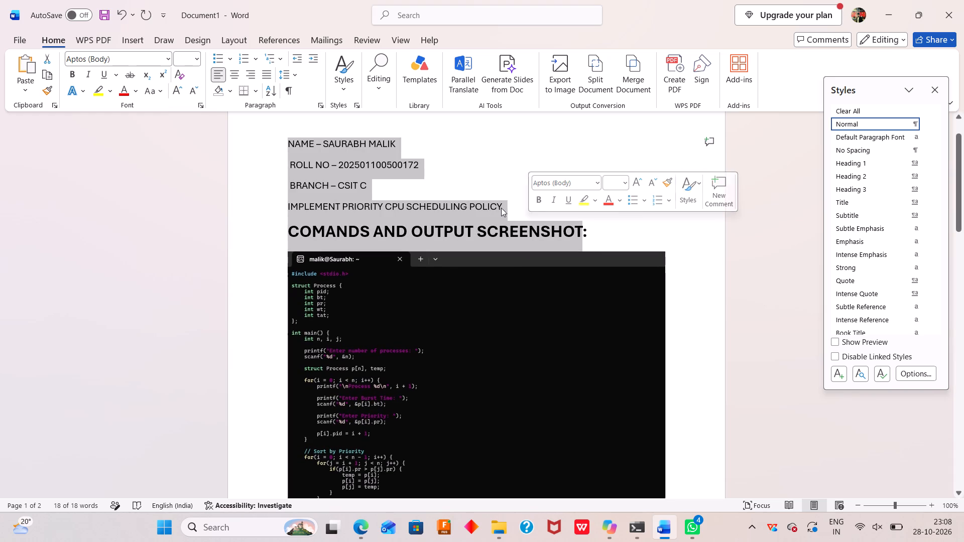
{"action": "double_click", "coordinate": [499, 207]}
{"action": "left_click", "coordinate": [506, 207]}
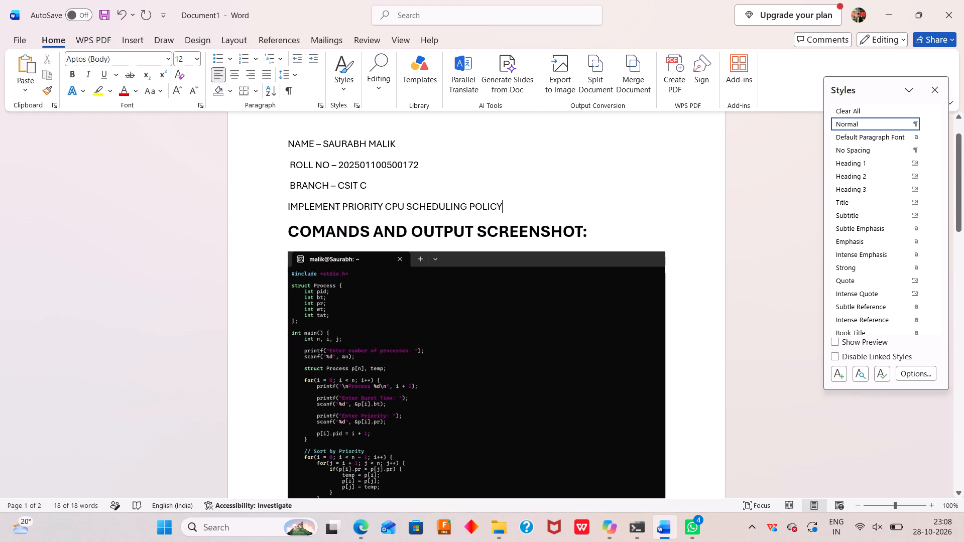
{"action": "left_click_drag", "start_coordinate": [506, 207], "coordinate": [276, 123]}
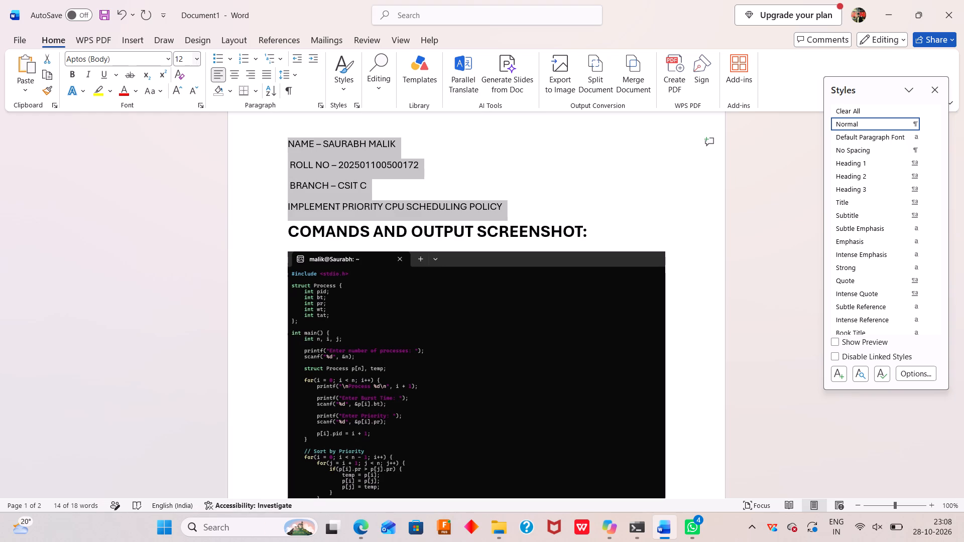
{"action": "left_click", "coordinate": [197, 55]}
{"action": "left_click", "coordinate": [186, 193]}
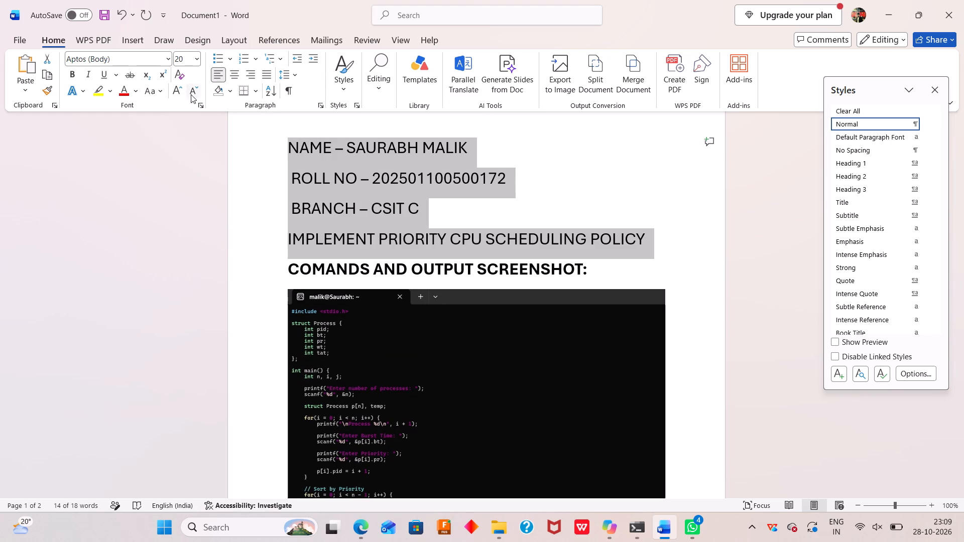
{"action": "left_click", "coordinate": [75, 74]}
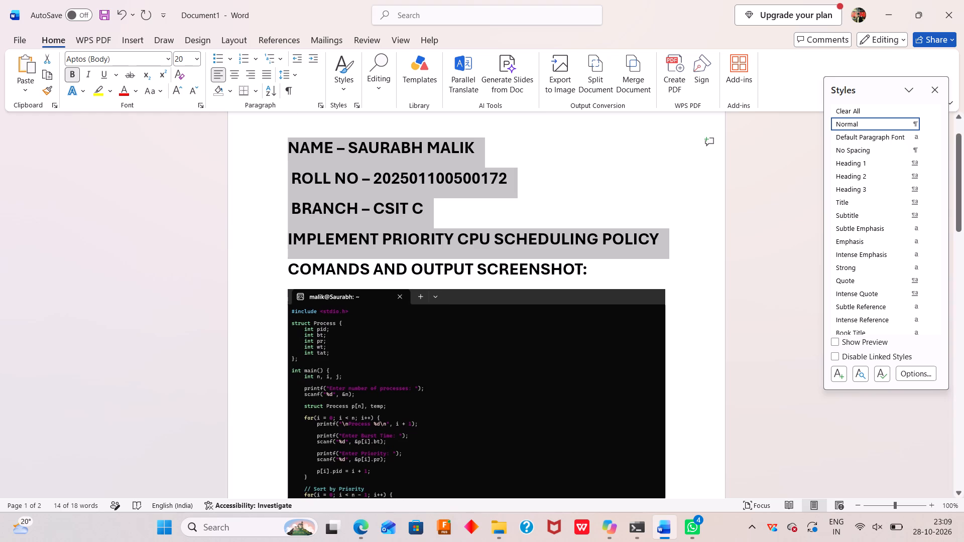
{"action": "left_click", "coordinate": [556, 190]}
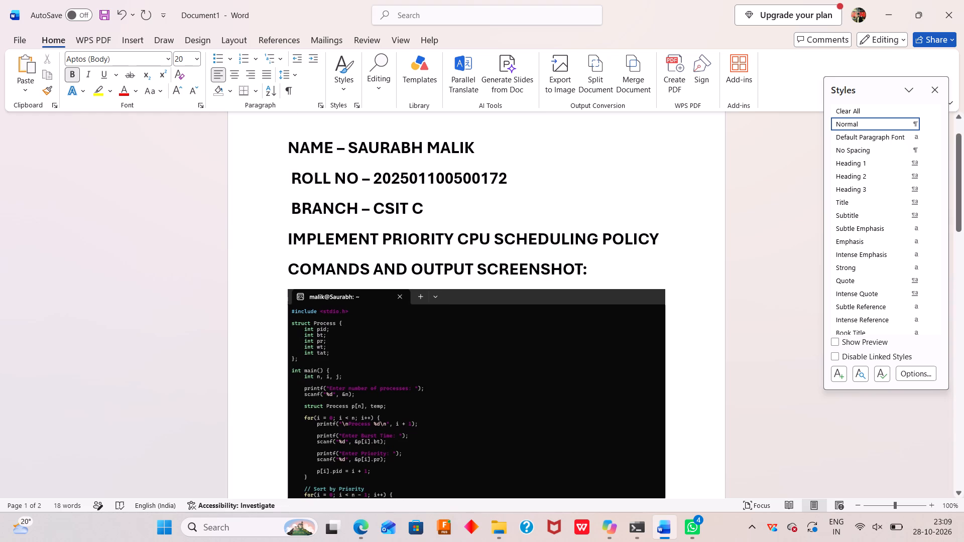
Set the font size of the name, roll number, branch and assignment title lines to 16.
{"action": "left_click_drag", "start_coordinate": [285, 144], "coordinate": [636, 244]}
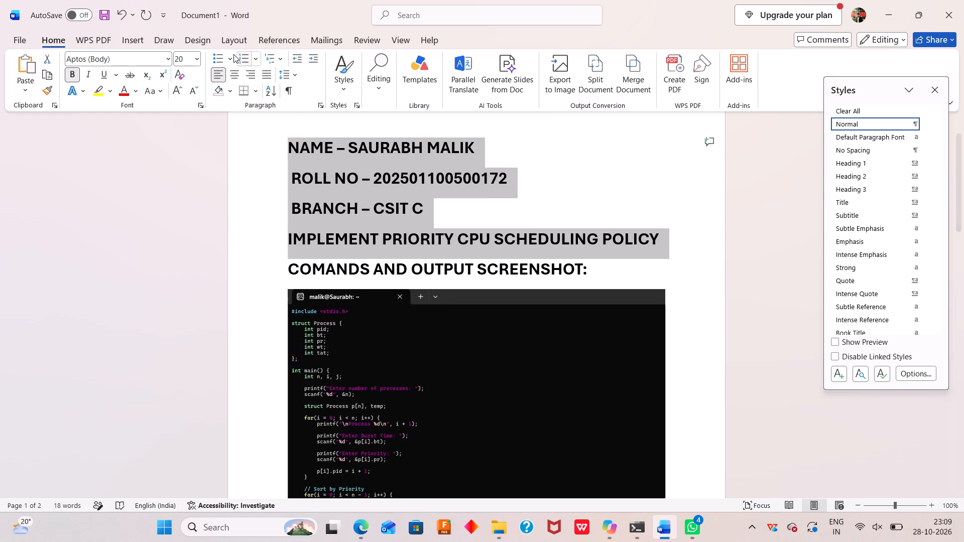
{"action": "left_click", "coordinate": [197, 57]}
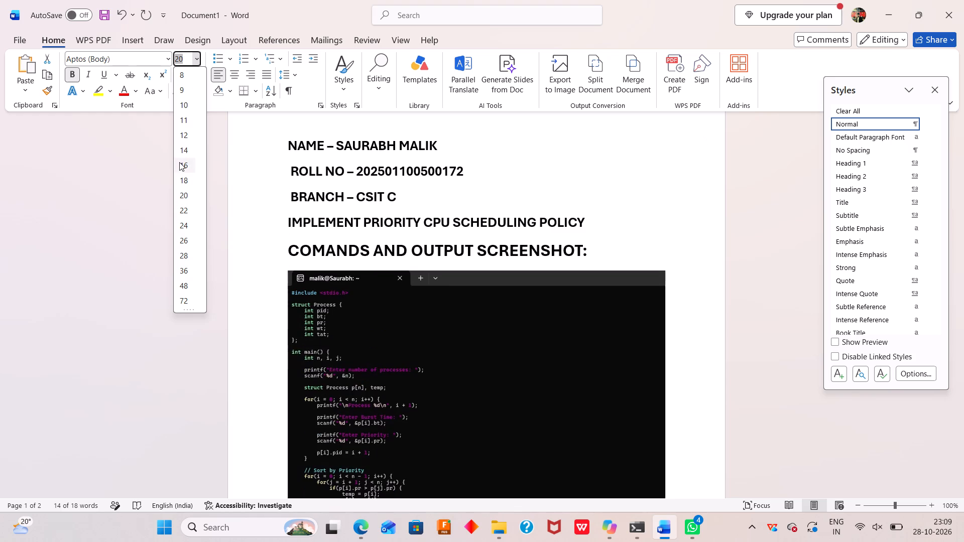
{"action": "left_click", "coordinate": [180, 160]}
{"action": "left_click", "coordinate": [601, 236]}
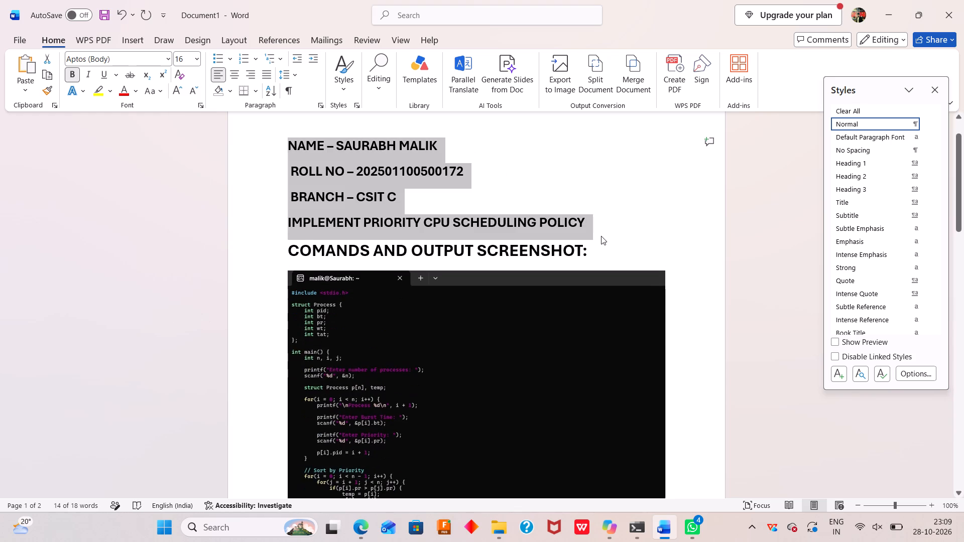
Paste the copied terminal output screenshot on a new line after the second code screenshot.
{"action": "scroll", "coordinate": [601, 236], "scroll_direction": "down", "scroll_amount": 7}
{"action": "scroll", "coordinate": [460, 223], "scroll_direction": "up", "scroll_amount": 2}
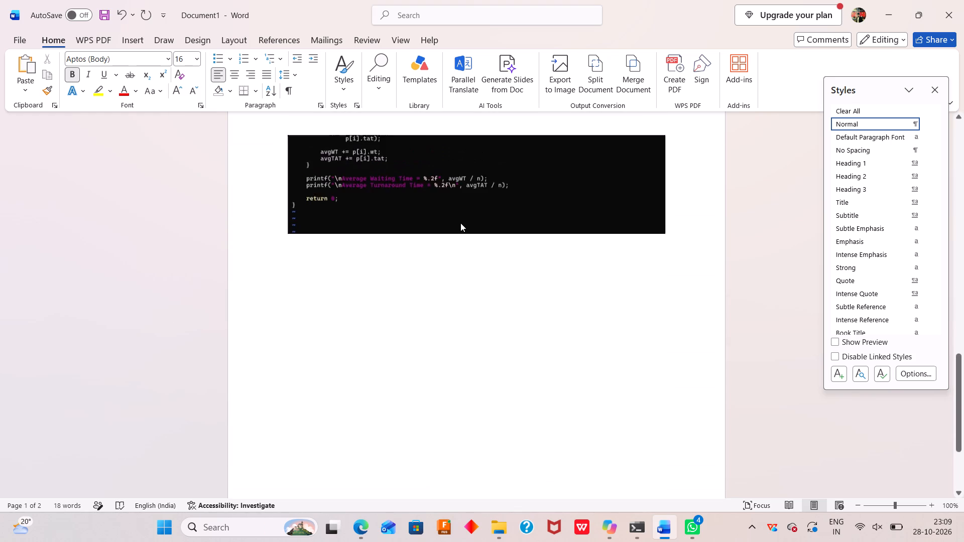
{"action": "scroll", "coordinate": [460, 223], "scroll_direction": "up", "scroll_amount": 1}
{"action": "left_click", "coordinate": [674, 296]}
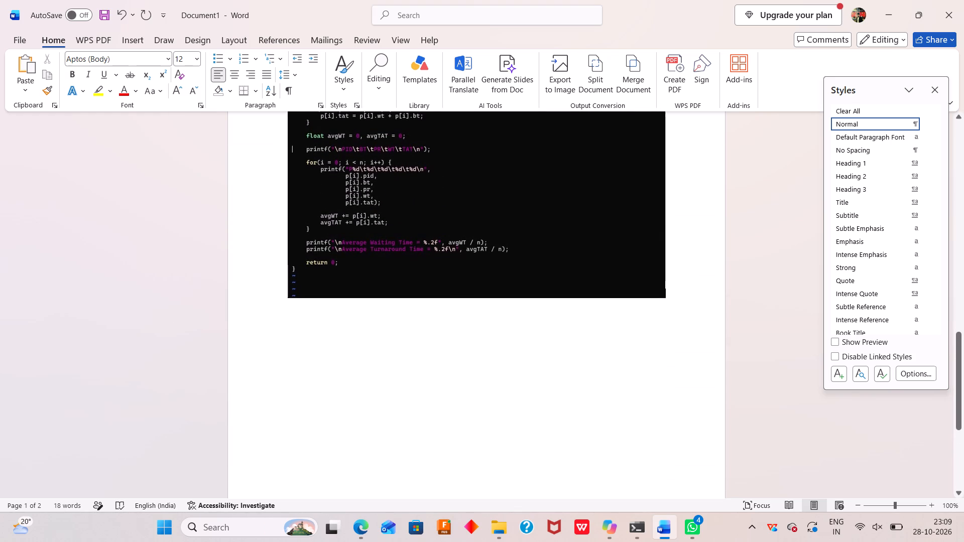
{"action": "left_click", "coordinate": [674, 296]}
{"action": "key", "text": "Return"}
{"action": "key", "text": "ctrl+v"}
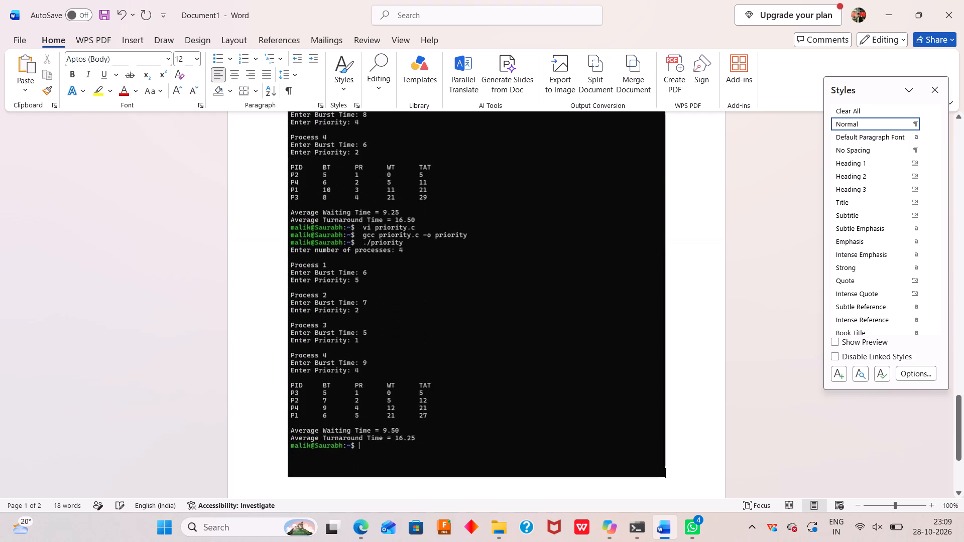
Check the layout of all pages and print the whole document with the Microsoft Print to PDF printer.
{"action": "scroll", "coordinate": [555, 314], "scroll_direction": "up", "scroll_amount": 15}
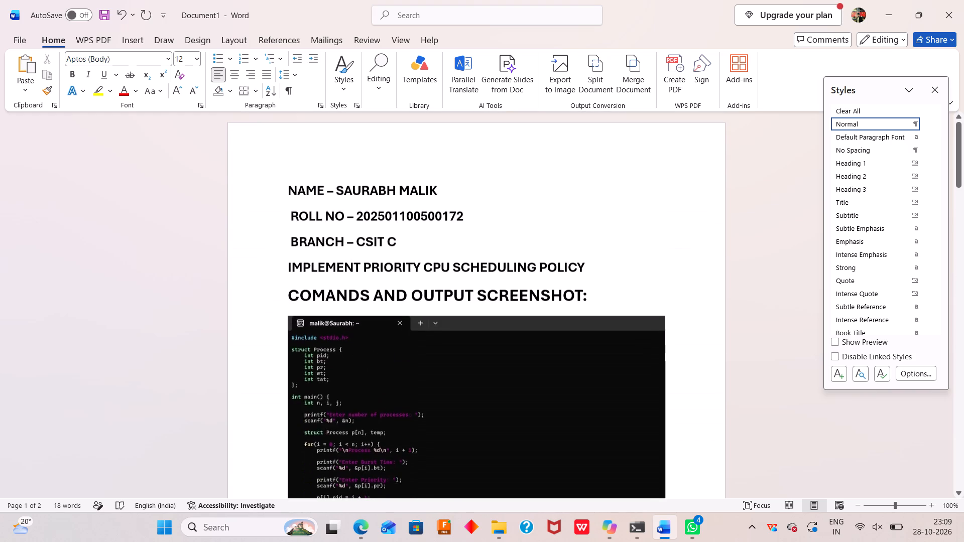
{"action": "scroll", "coordinate": [536, 335], "scroll_direction": "down", "scroll_amount": 3}
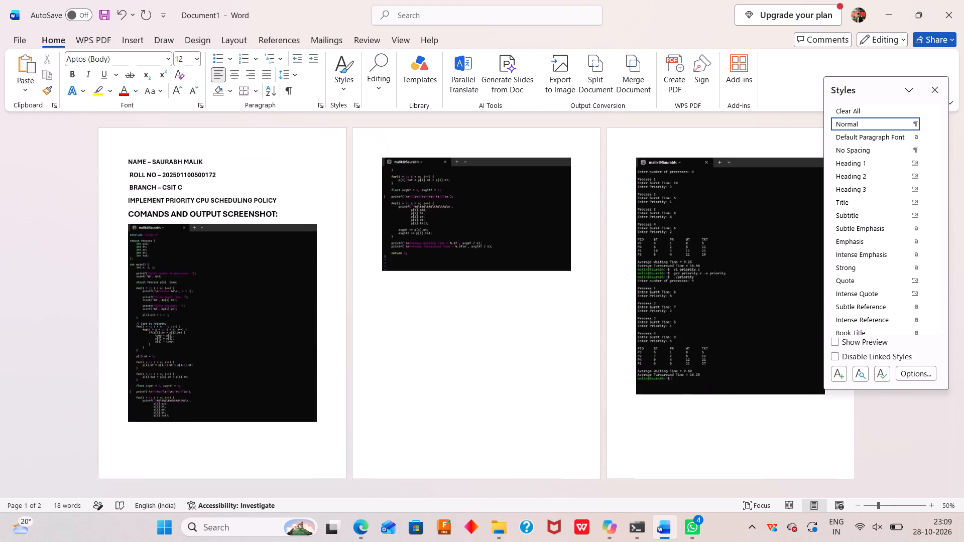
{"action": "scroll", "coordinate": [536, 335], "scroll_direction": "up", "scroll_amount": 1}
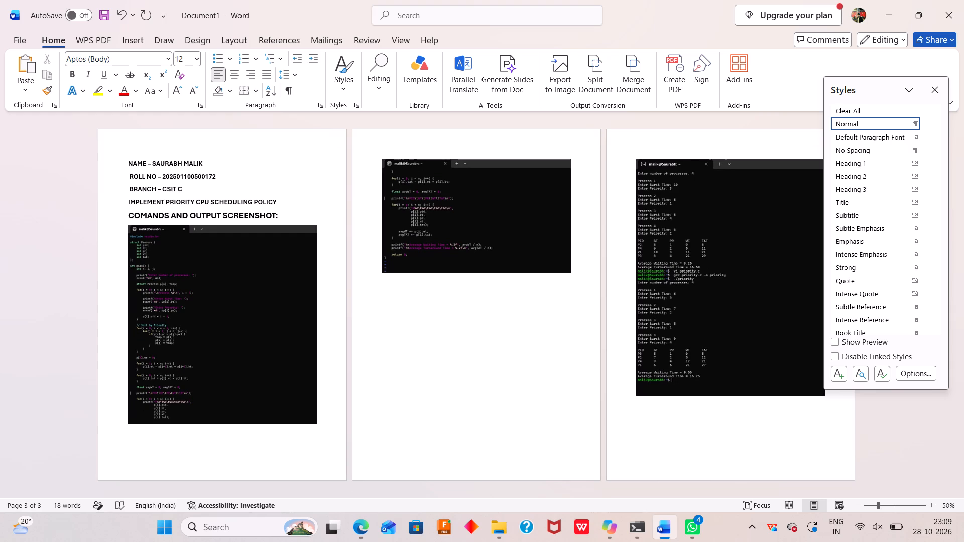
{"action": "left_click", "coordinate": [22, 41]}
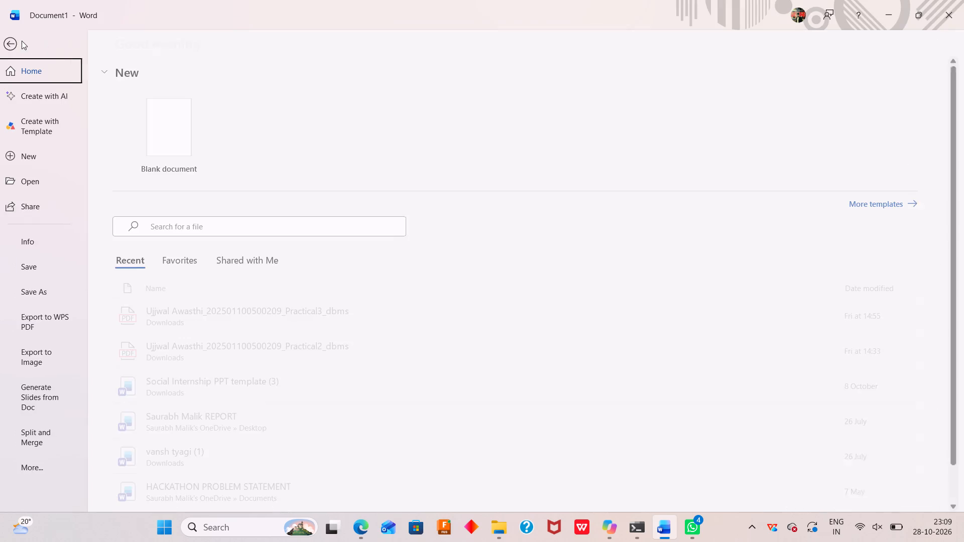
{"action": "left_click", "coordinate": [50, 465]}
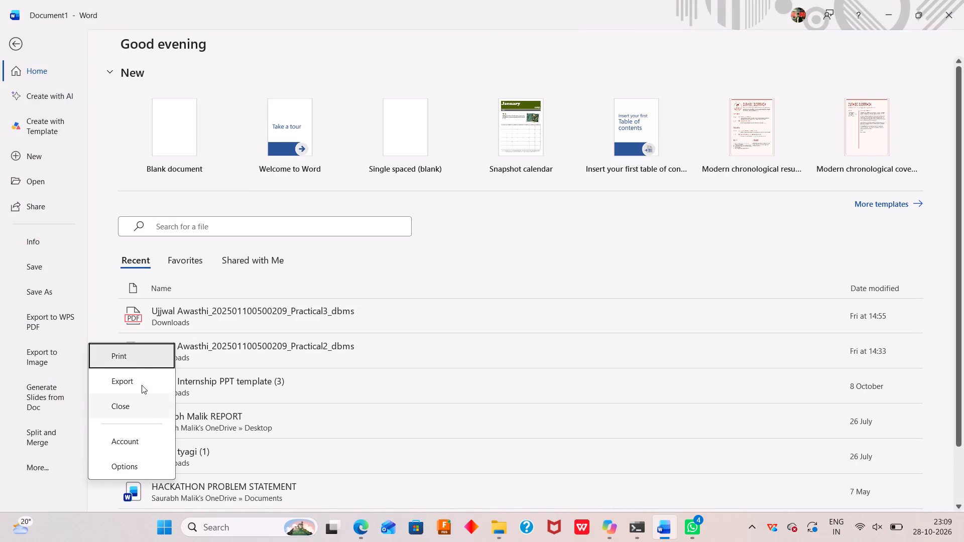
{"action": "left_click", "coordinate": [141, 358]}
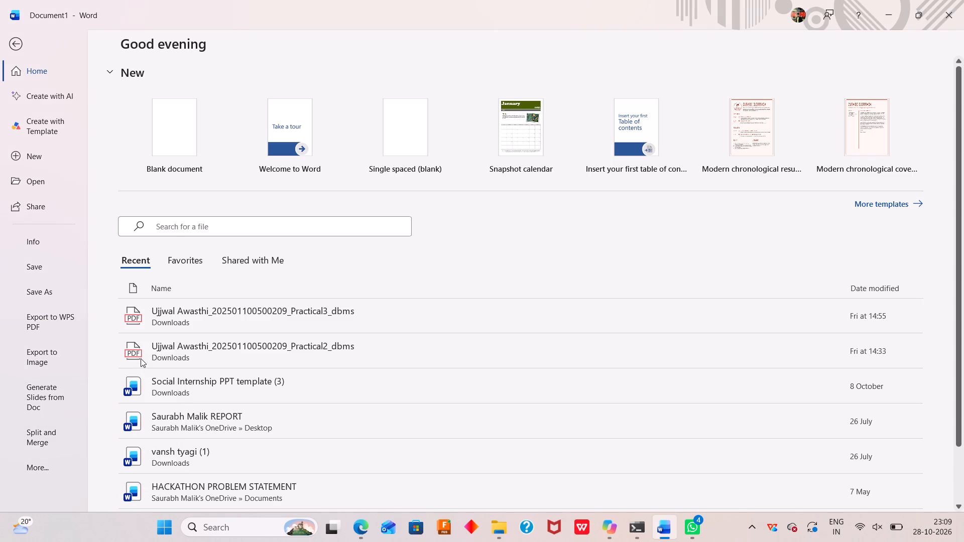
{"action": "left_click", "coordinate": [141, 92]}
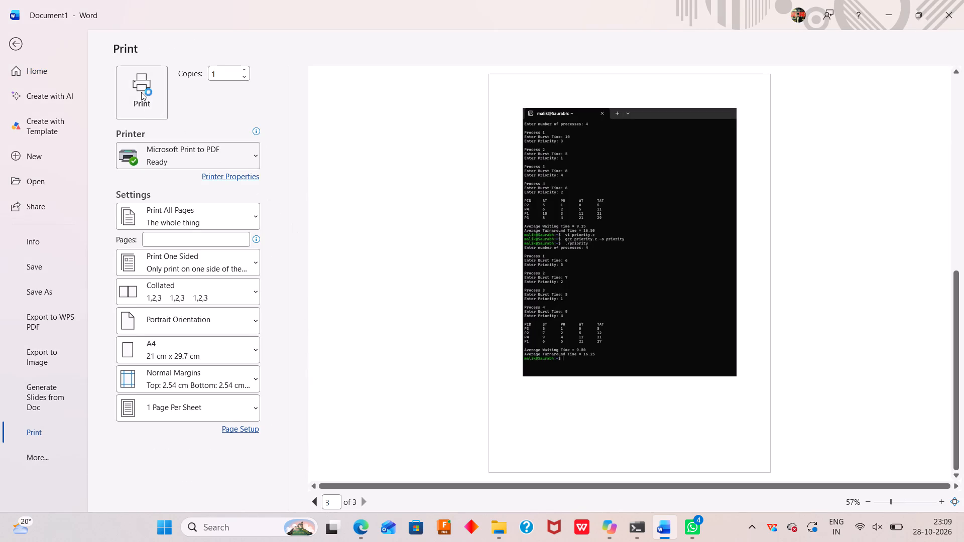
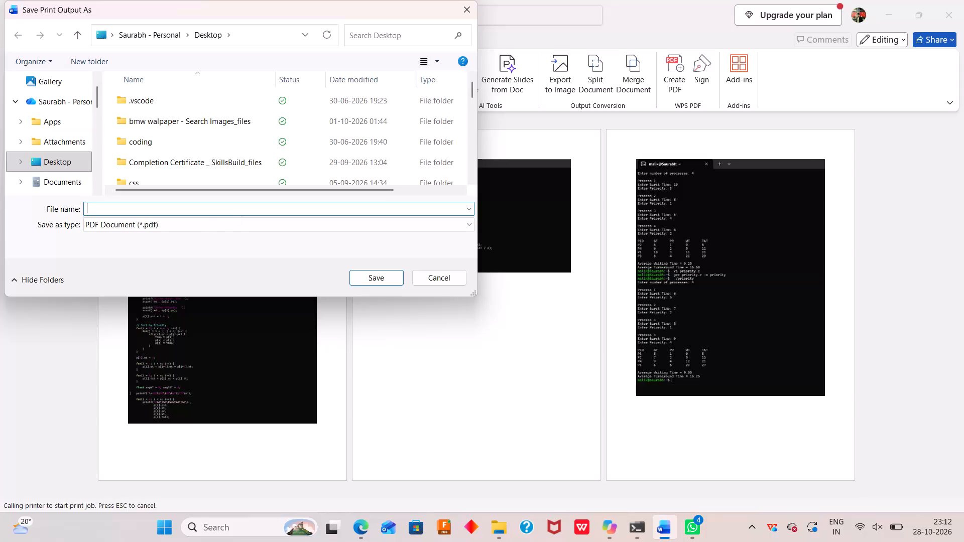
Save the printed PDF output in the Desktop folder under the file name OS ASSIGNMENT PRIORITY.
{"action": "type", "text": "OS"}
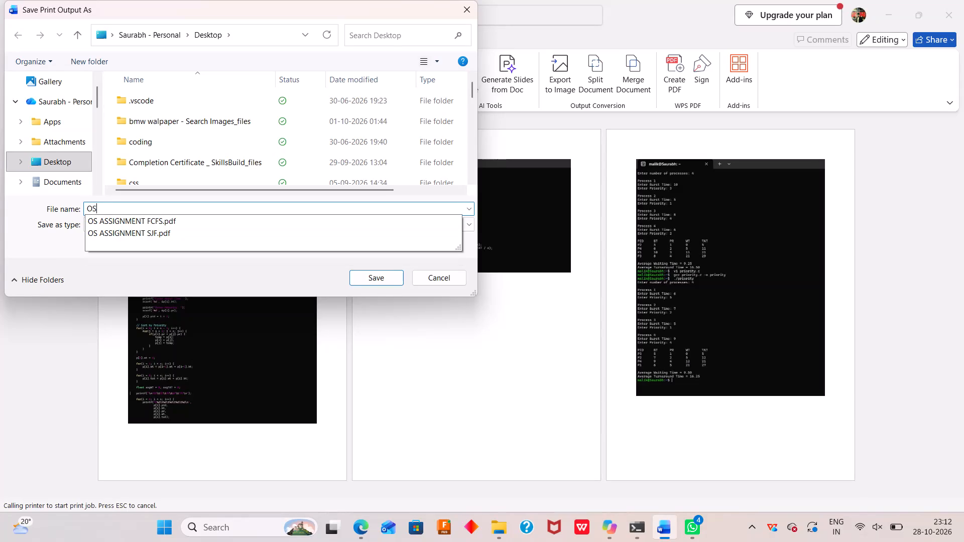
{"action": "key", "text": "space"}
{"action": "type", "text": "A"}
{"action": "type", "text": "SSIGNMENT"}
{"action": "key", "text": "shift+space"}
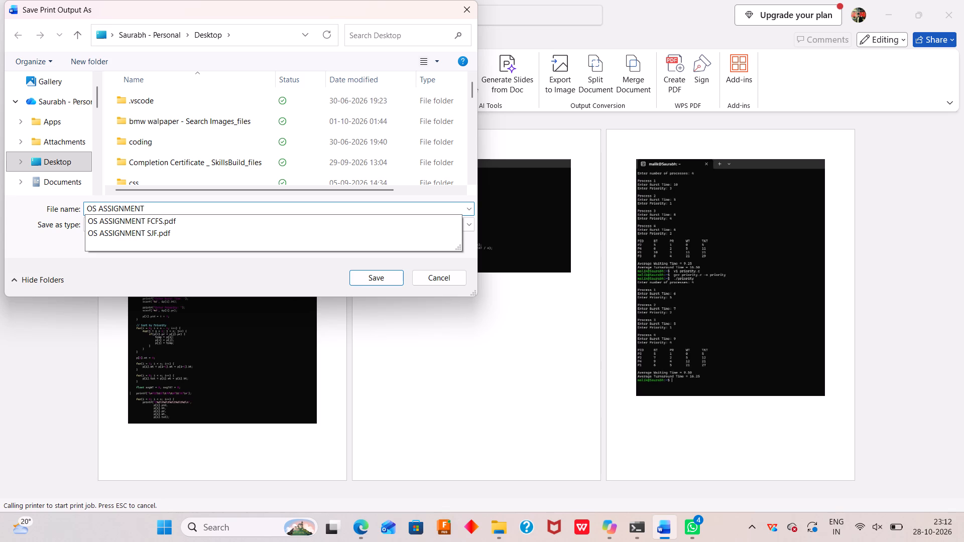
{"action": "type", "text": "PRIORITY"}
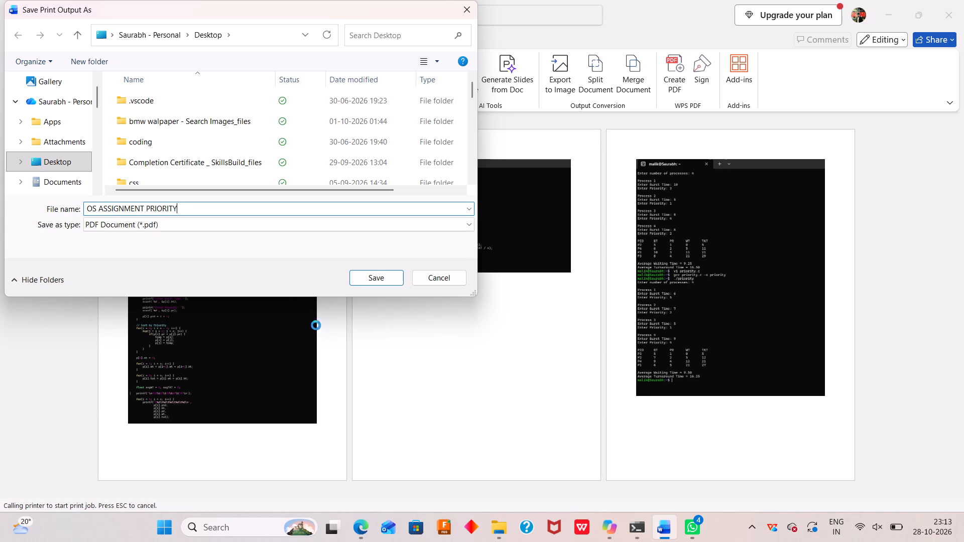
{"action": "left_click", "coordinate": [377, 273]}
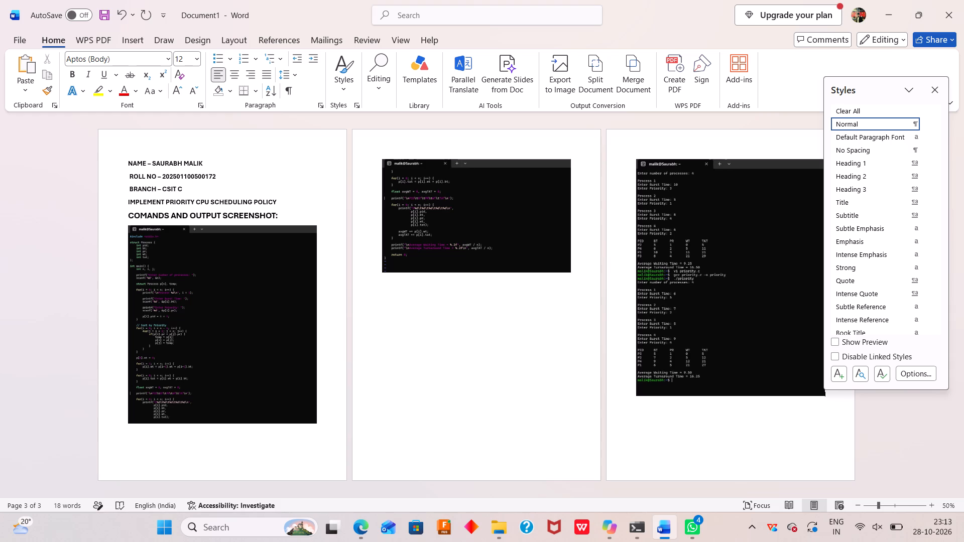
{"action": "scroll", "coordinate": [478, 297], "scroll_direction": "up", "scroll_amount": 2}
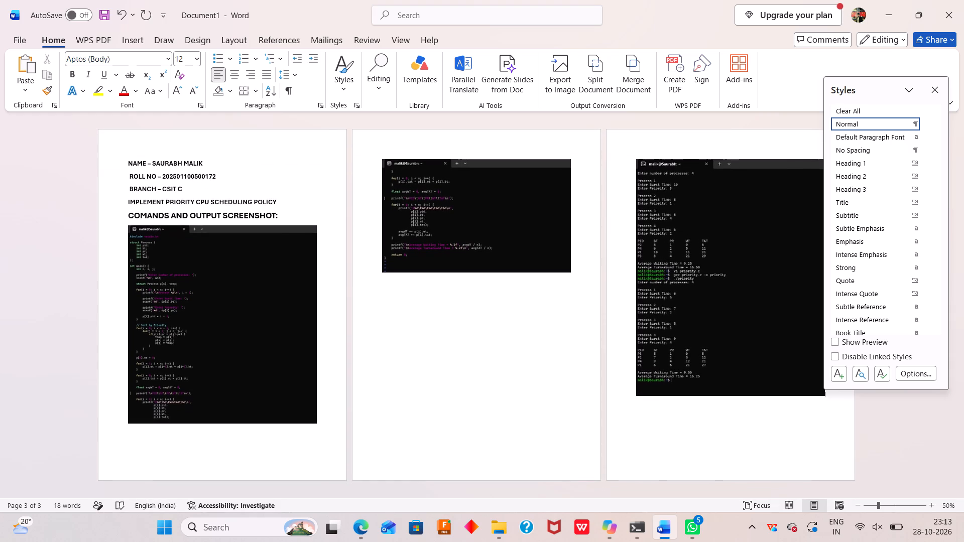
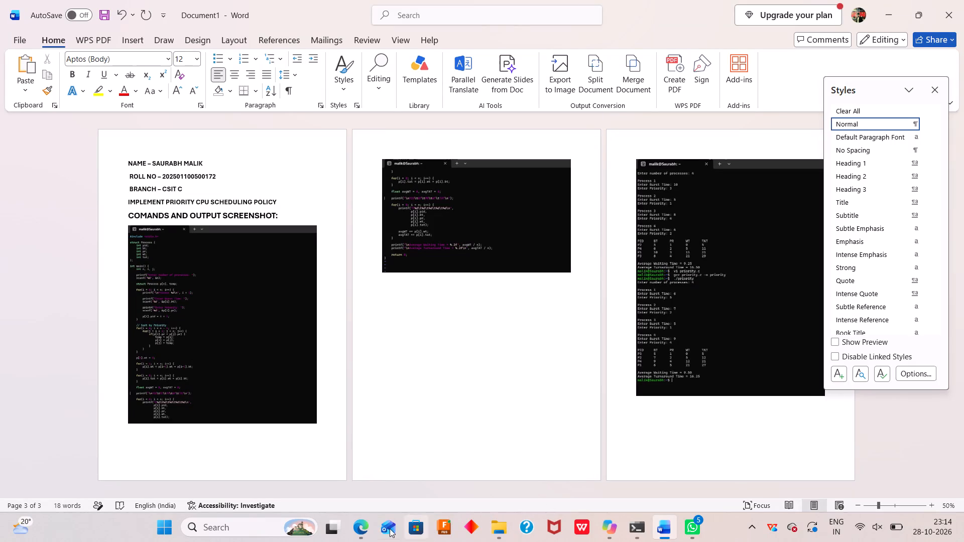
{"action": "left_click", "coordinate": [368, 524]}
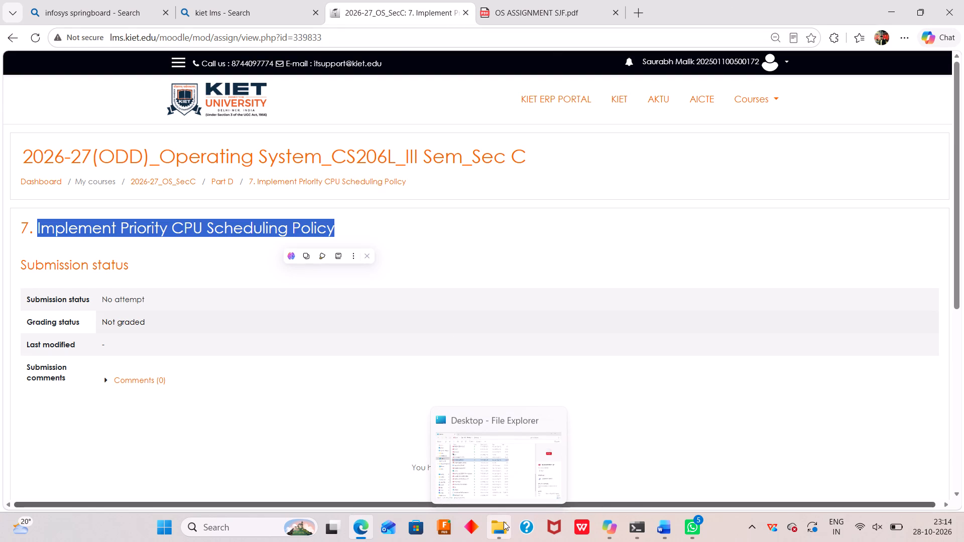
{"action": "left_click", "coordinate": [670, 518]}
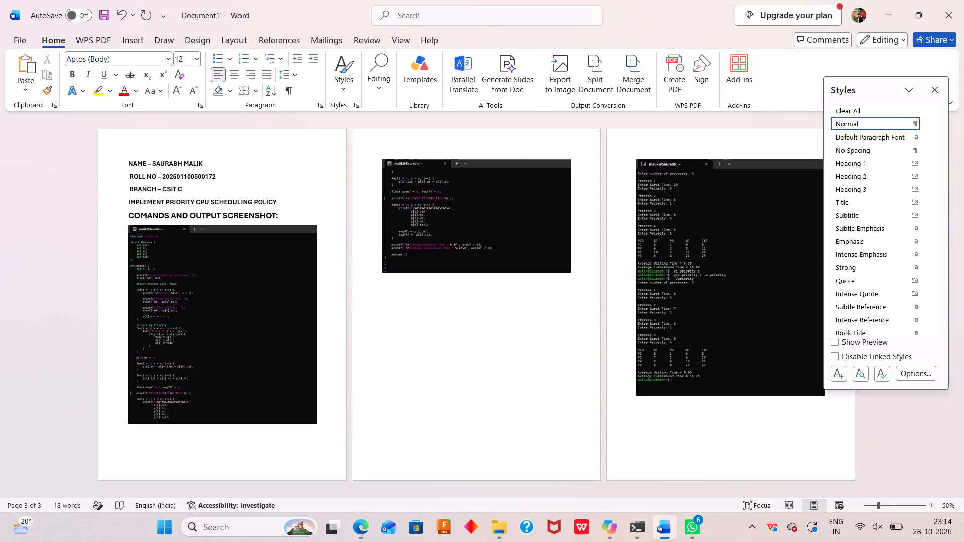
Check the Desktop folder and the recent files in File Explorer for the saved priority assignment PDF.
{"action": "left_click", "coordinate": [17, 36]}
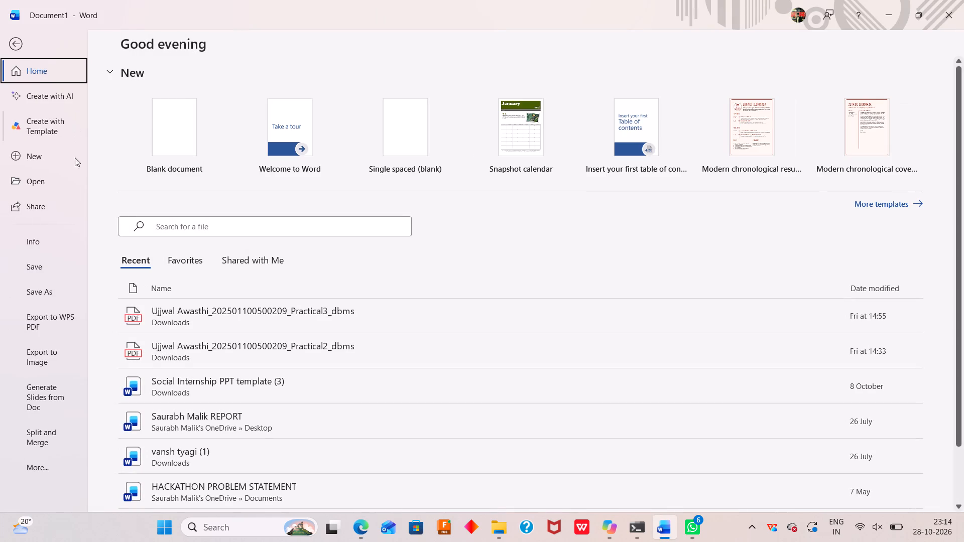
{"action": "left_click", "coordinate": [888, 21]}
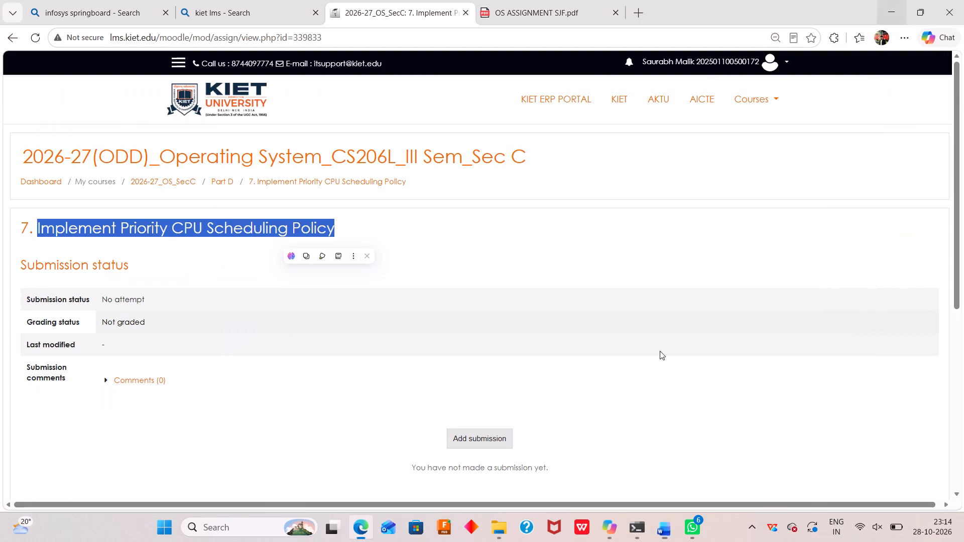
{"action": "left_click", "coordinate": [503, 523]}
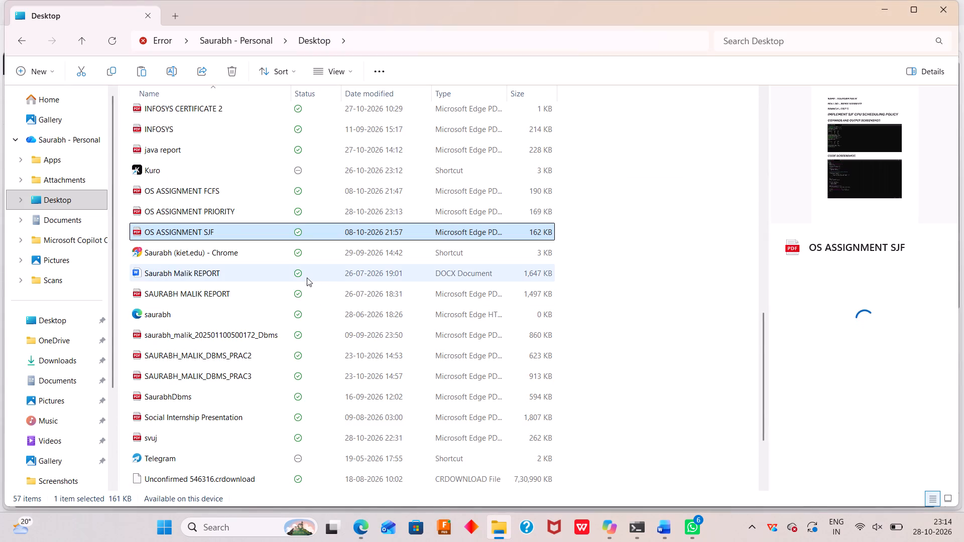
{"action": "scroll", "coordinate": [307, 278], "scroll_direction": "up", "scroll_amount": 16}
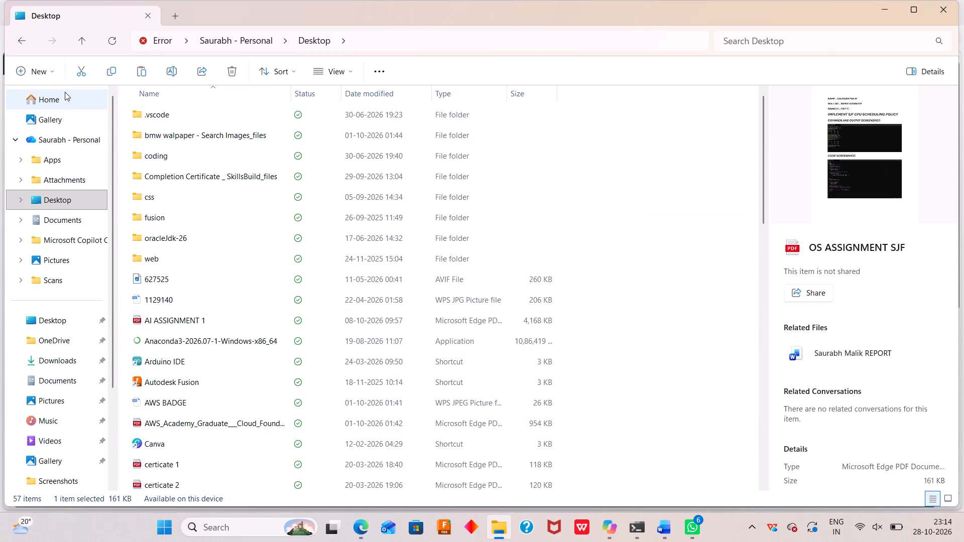
{"action": "left_click", "coordinate": [62, 100]}
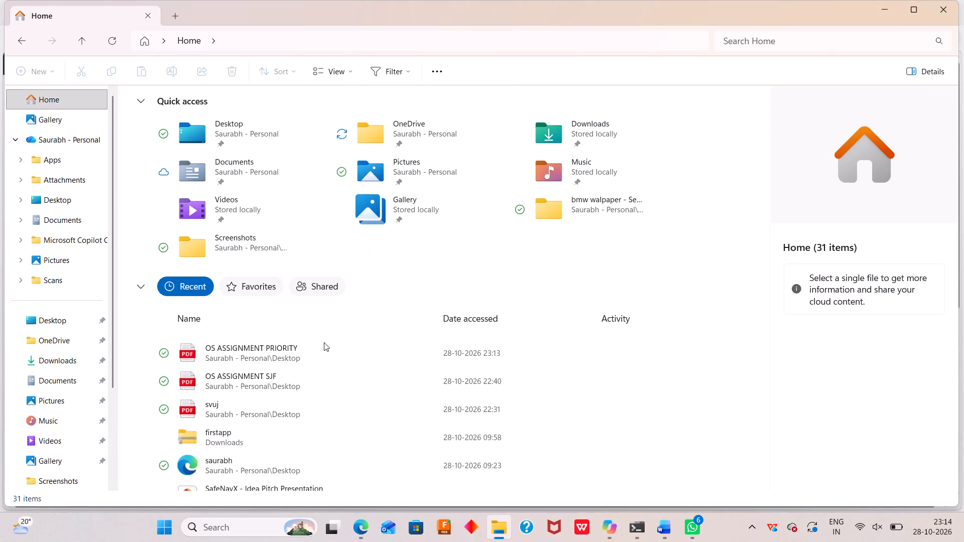
{"action": "left_click", "coordinate": [884, 3]}
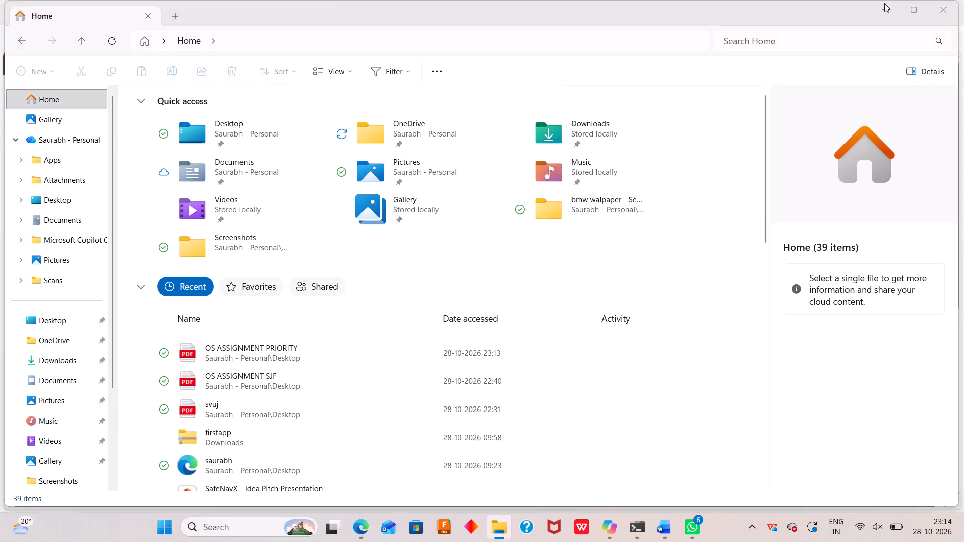
Start a submission for assignment 7, Implement Priority CPU Scheduling Policy, in Edge and accept the own-work statement.
{"action": "left_click", "coordinate": [211, 364]}
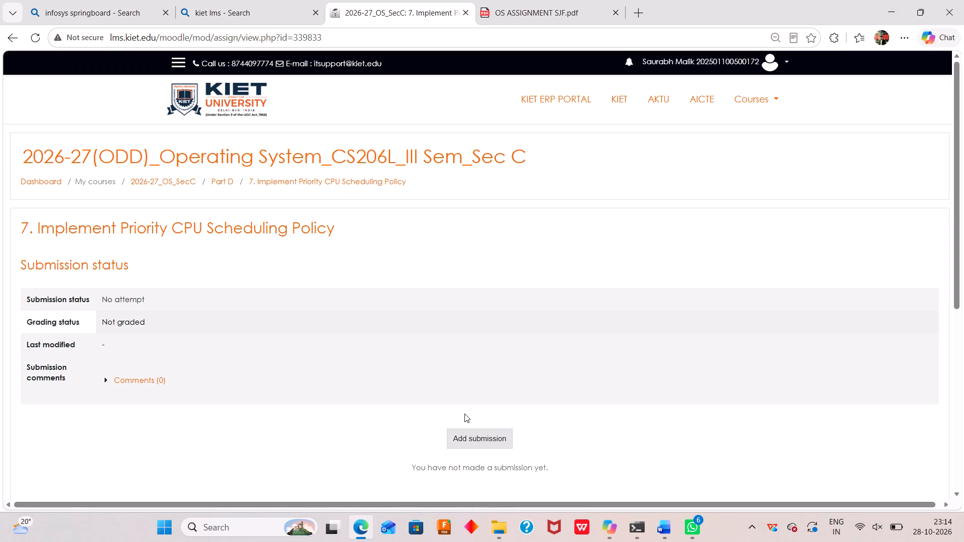
{"action": "left_click", "coordinate": [493, 436]}
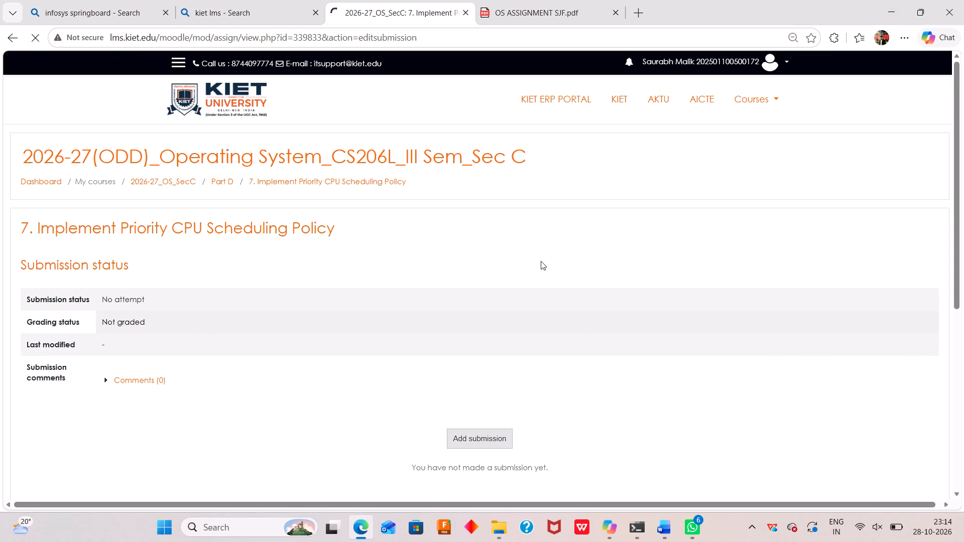
{"action": "left_click", "coordinate": [268, 272]}
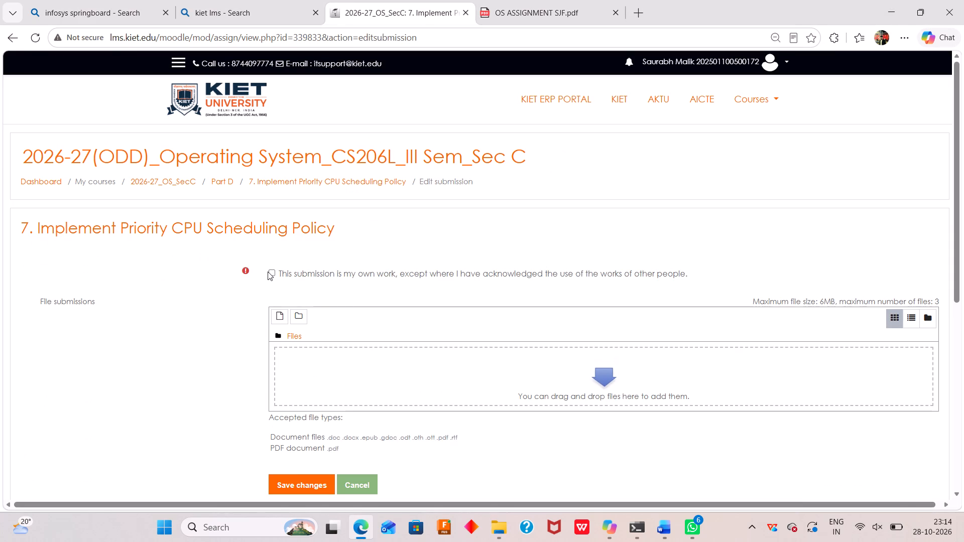
{"action": "left_click", "coordinate": [271, 271]}
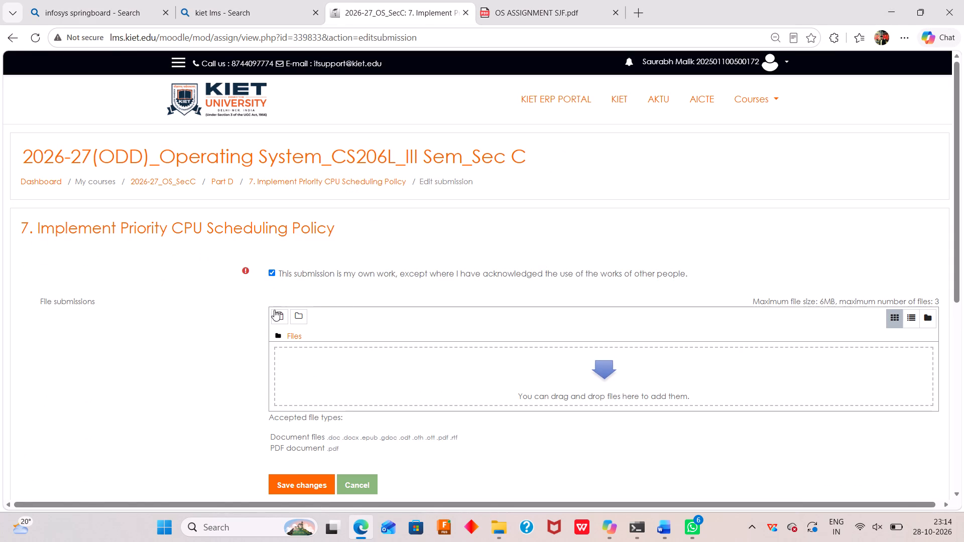
Choose the OS ASSIGNMENT PRIORITY PDF from the recent files as the attachment for the file submission.
{"action": "left_click", "coordinate": [276, 313]}
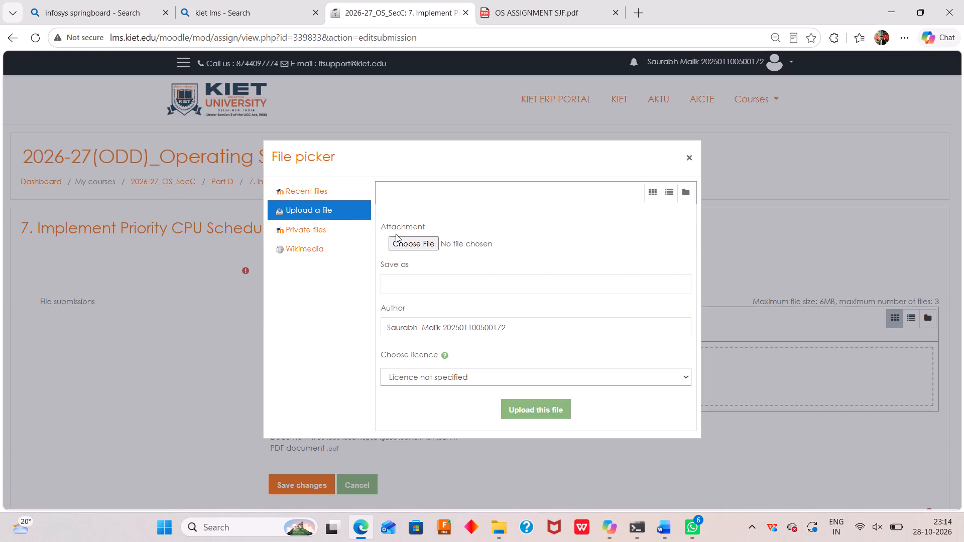
{"action": "left_click", "coordinate": [422, 246]}
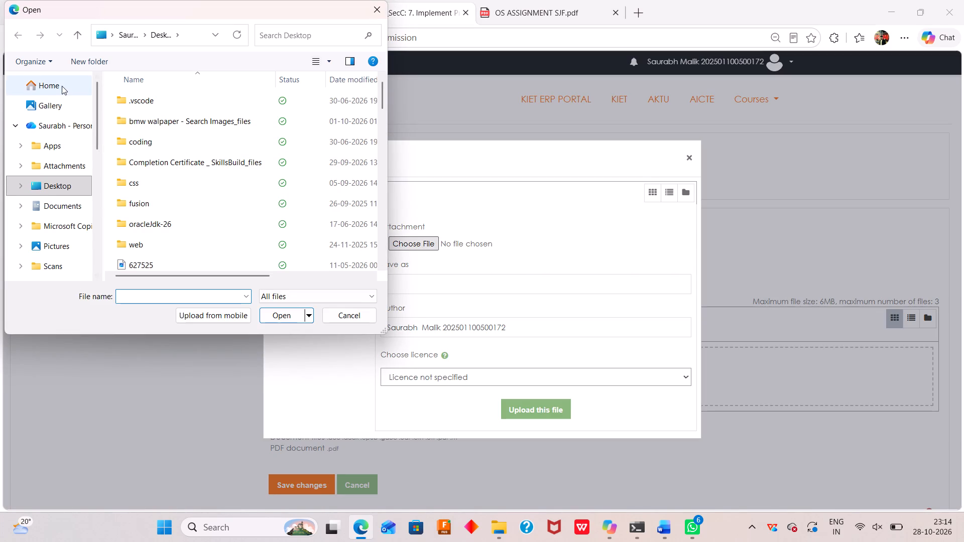
{"action": "left_click", "coordinate": [62, 86]}
{"action": "scroll", "coordinate": [203, 199], "scroll_direction": "down", "scroll_amount": 1}
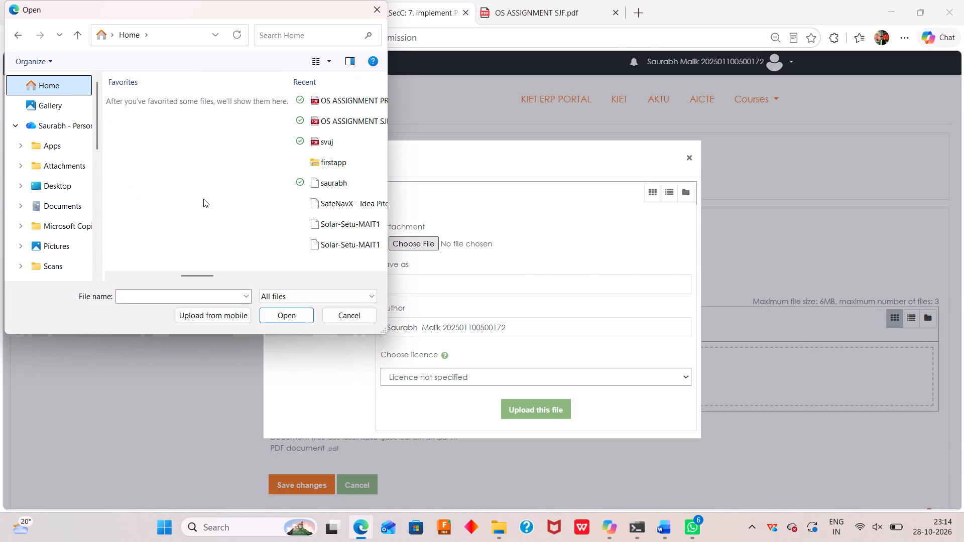
{"action": "scroll", "coordinate": [203, 199], "scroll_direction": "down", "scroll_amount": 1}
{"action": "left_click", "coordinate": [331, 105]}
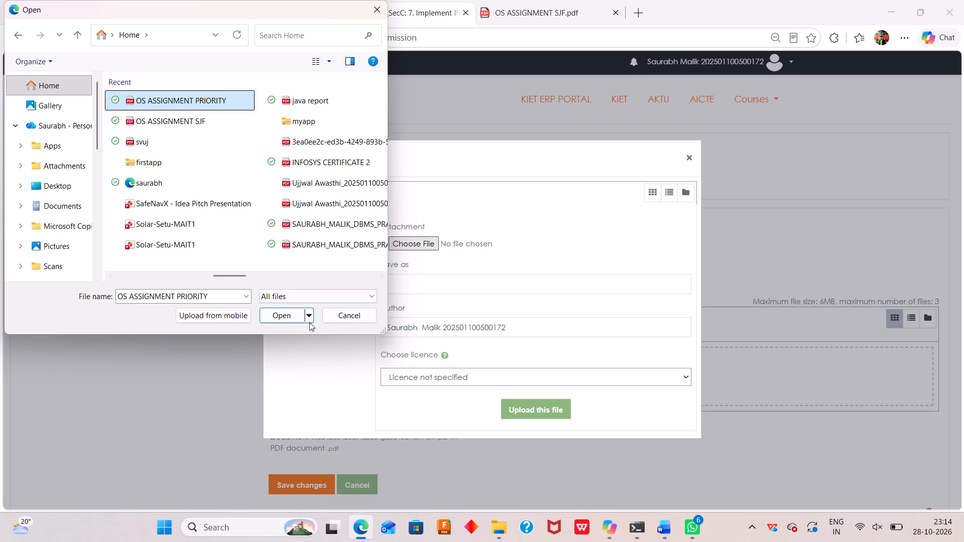
{"action": "left_click", "coordinate": [286, 317]}
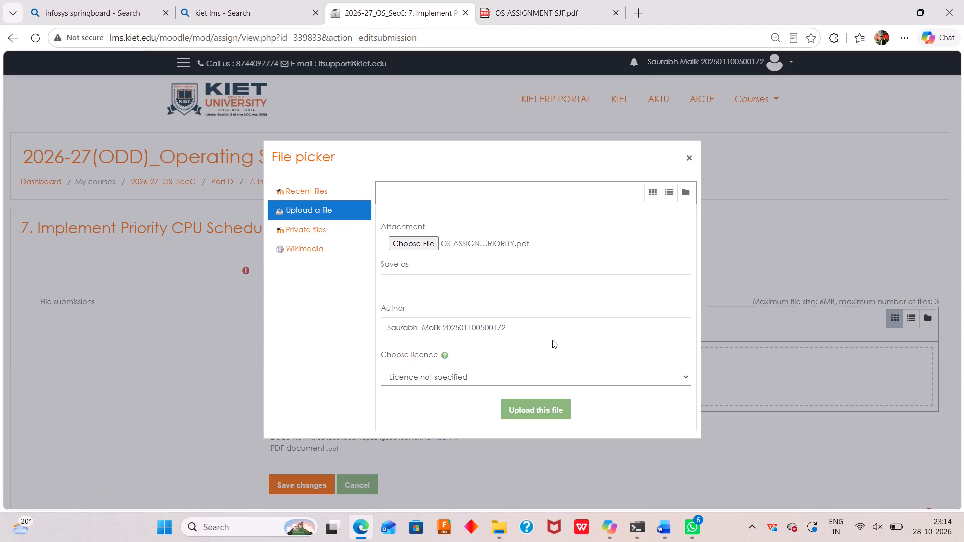
Enter the student's name and roll number, joined by underscores, as the save-as name and upload the file.
{"action": "left_click", "coordinate": [494, 288]}
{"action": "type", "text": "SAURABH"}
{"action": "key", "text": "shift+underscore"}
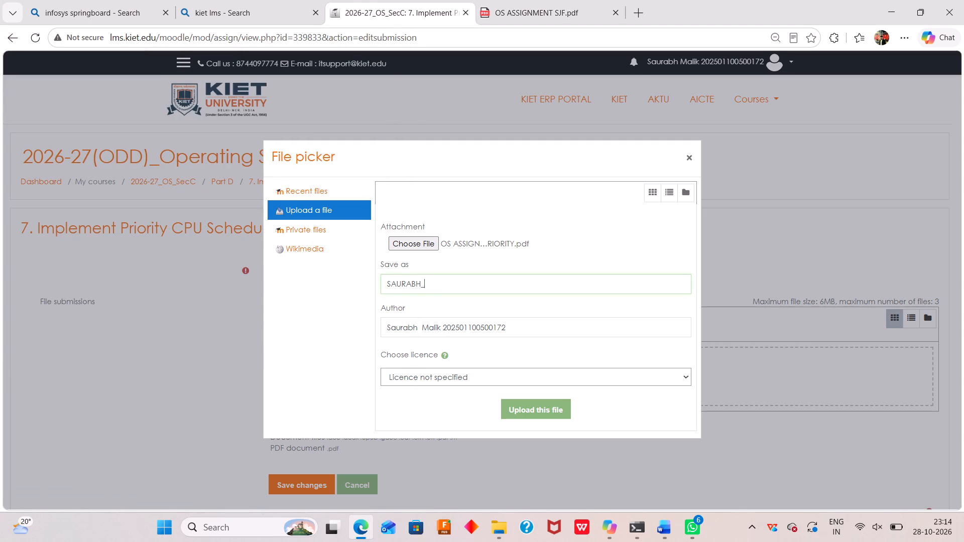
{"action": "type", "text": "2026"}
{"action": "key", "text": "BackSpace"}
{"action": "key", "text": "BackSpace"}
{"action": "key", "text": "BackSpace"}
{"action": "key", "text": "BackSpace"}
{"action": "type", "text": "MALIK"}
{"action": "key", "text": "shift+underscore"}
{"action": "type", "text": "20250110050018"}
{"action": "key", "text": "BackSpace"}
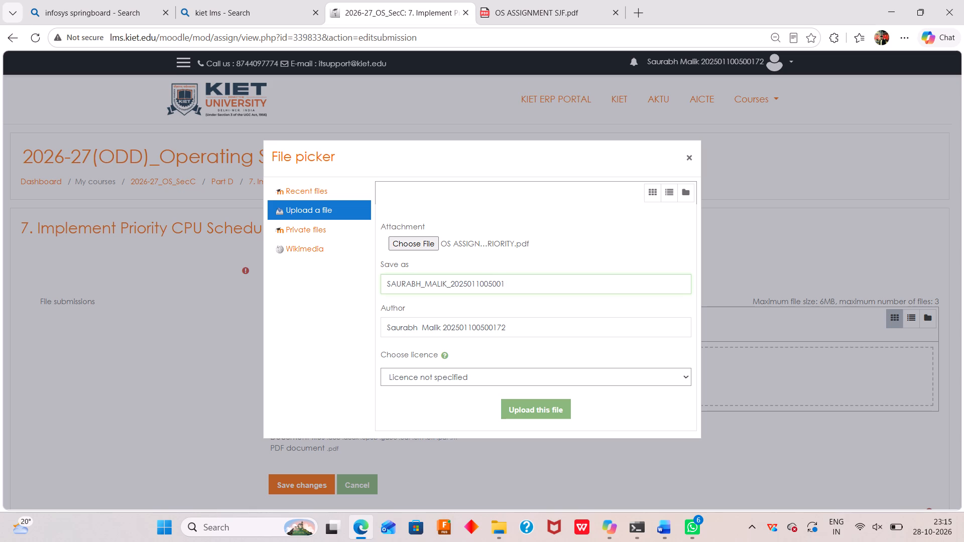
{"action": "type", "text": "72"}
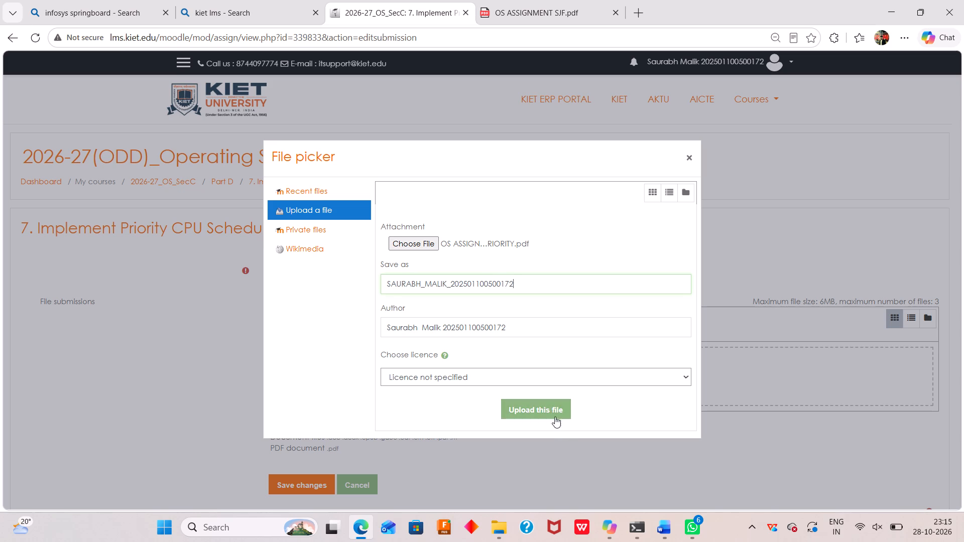
{"action": "left_click", "coordinate": [555, 416]}
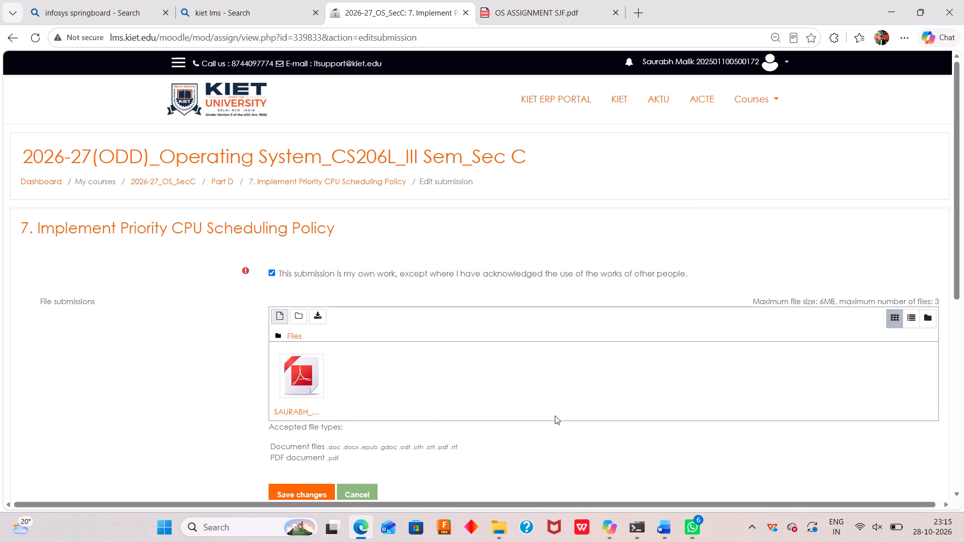
Save the submission with the uploaded PDF for the priority scheduling assignment.
{"action": "scroll", "coordinate": [342, 406], "scroll_direction": "down", "scroll_amount": 2}
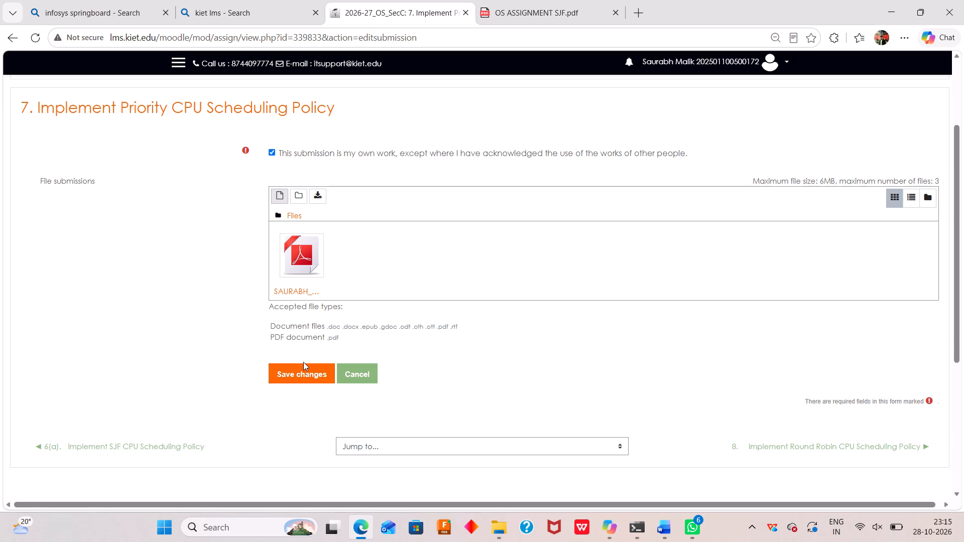
{"action": "left_click", "coordinate": [309, 369]}
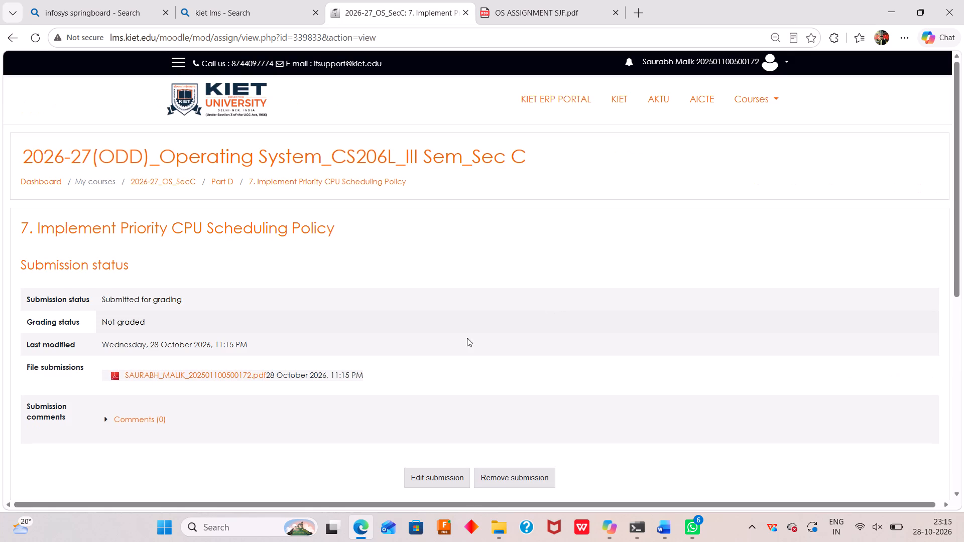
Return to the Operating System course page and open assignment 8, Implement Round Robin CPU Scheduling Policy.
{"action": "scroll", "coordinate": [376, 256], "scroll_direction": "down", "scroll_amount": 2}
{"action": "scroll", "coordinate": [376, 256], "scroll_direction": "up", "scroll_amount": 1}
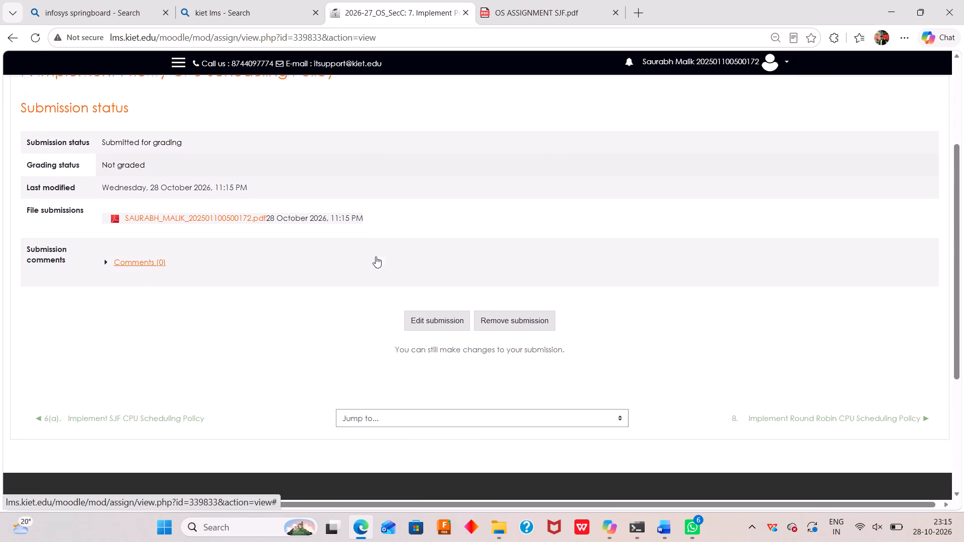
{"action": "scroll", "coordinate": [376, 256], "scroll_direction": "up", "scroll_amount": 1}
{"action": "scroll", "coordinate": [376, 256], "scroll_direction": "right", "scroll_amount": 15}
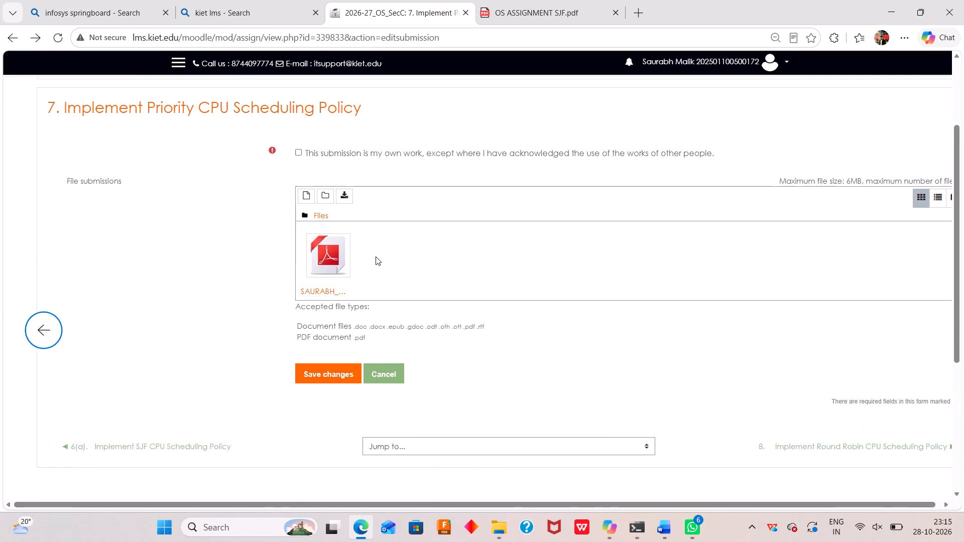
{"action": "scroll", "coordinate": [376, 256], "scroll_direction": "right", "scroll_amount": 10}
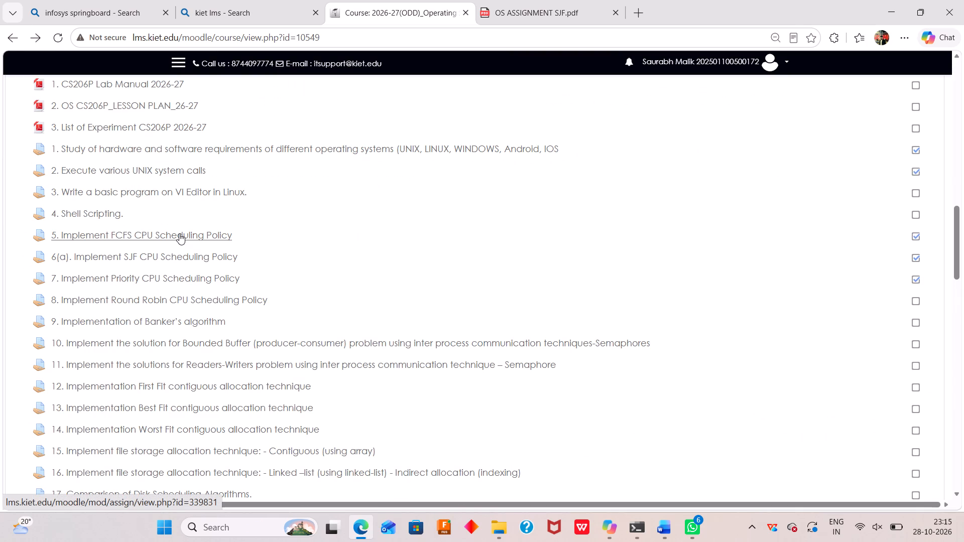
{"action": "left_click", "coordinate": [192, 295]}
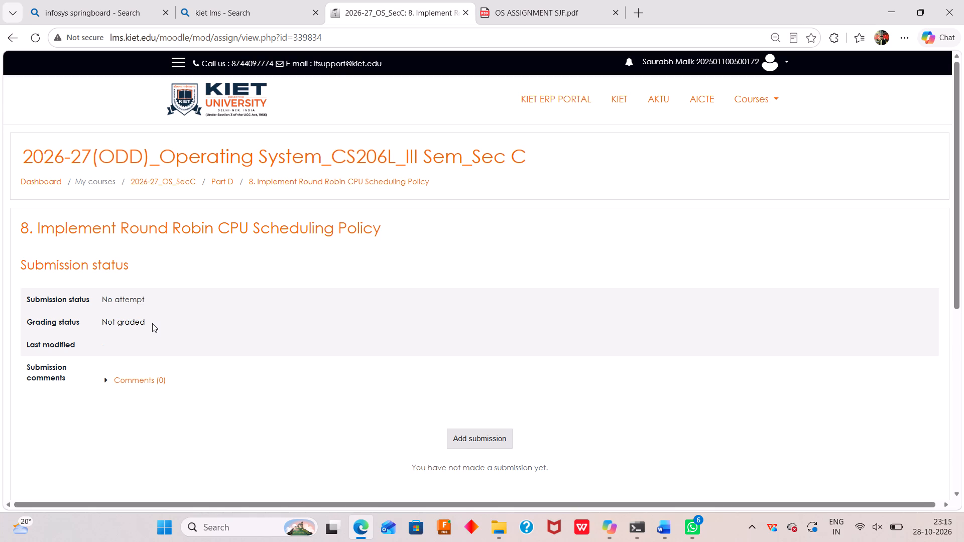
{"action": "left_click_drag", "start_coordinate": [35, 225], "coordinate": [375, 213]}
{"action": "left_click_drag", "start_coordinate": [375, 213], "coordinate": [378, 225]}
{"action": "key", "text": "ctrl+c"}
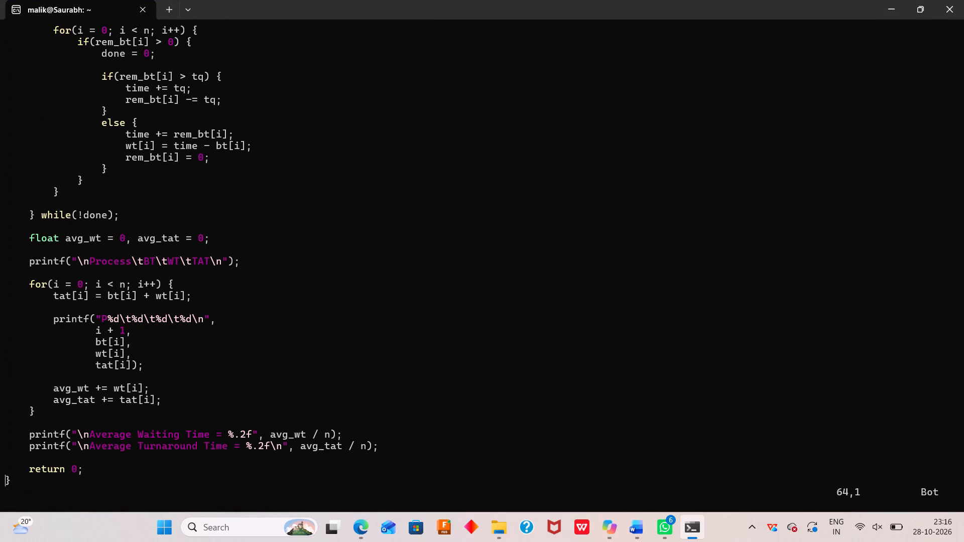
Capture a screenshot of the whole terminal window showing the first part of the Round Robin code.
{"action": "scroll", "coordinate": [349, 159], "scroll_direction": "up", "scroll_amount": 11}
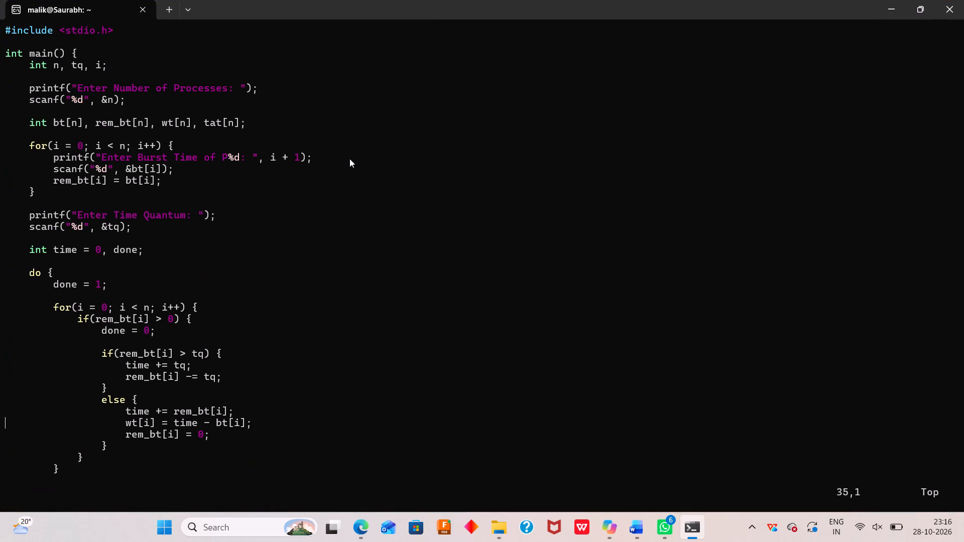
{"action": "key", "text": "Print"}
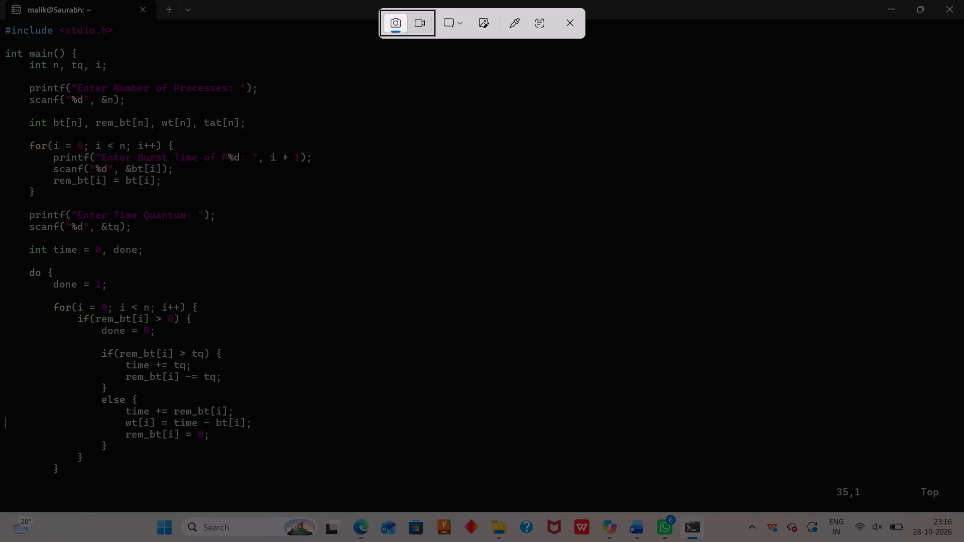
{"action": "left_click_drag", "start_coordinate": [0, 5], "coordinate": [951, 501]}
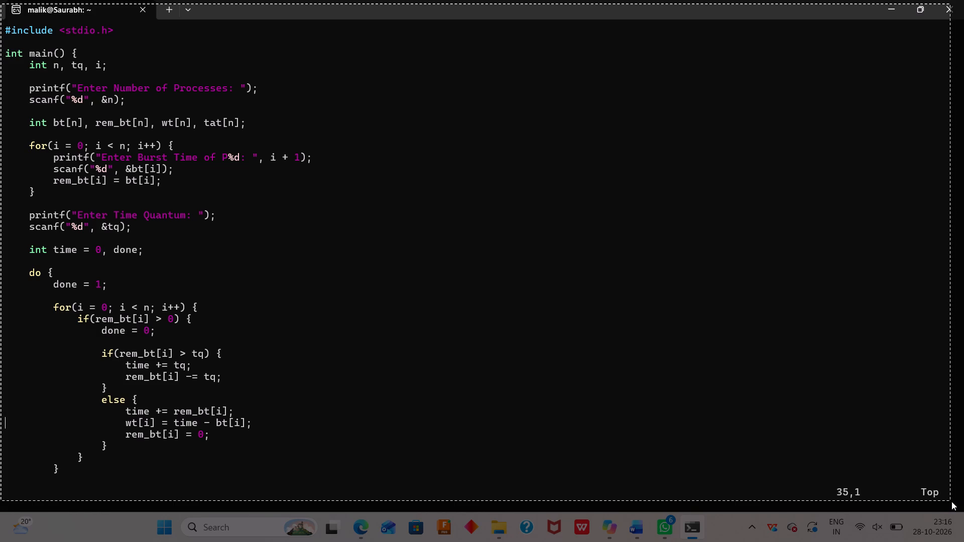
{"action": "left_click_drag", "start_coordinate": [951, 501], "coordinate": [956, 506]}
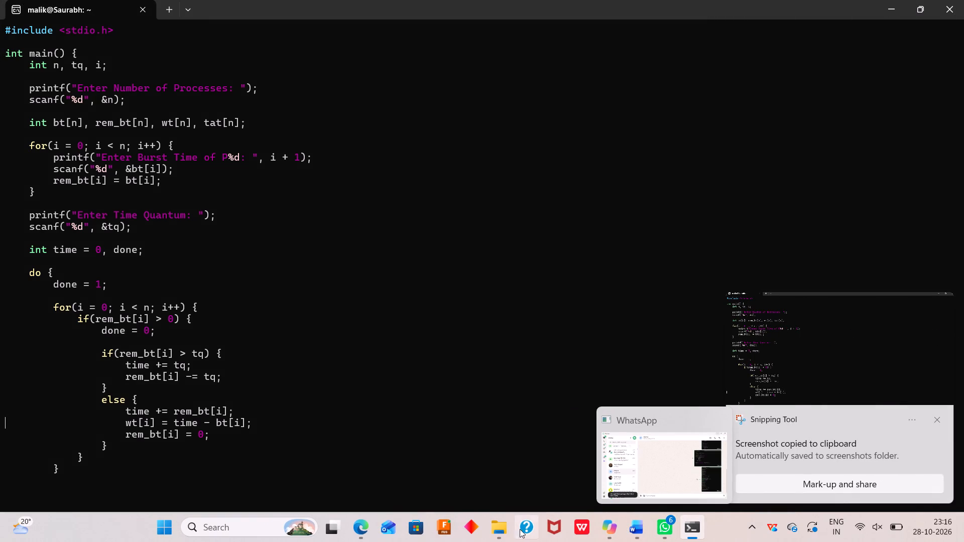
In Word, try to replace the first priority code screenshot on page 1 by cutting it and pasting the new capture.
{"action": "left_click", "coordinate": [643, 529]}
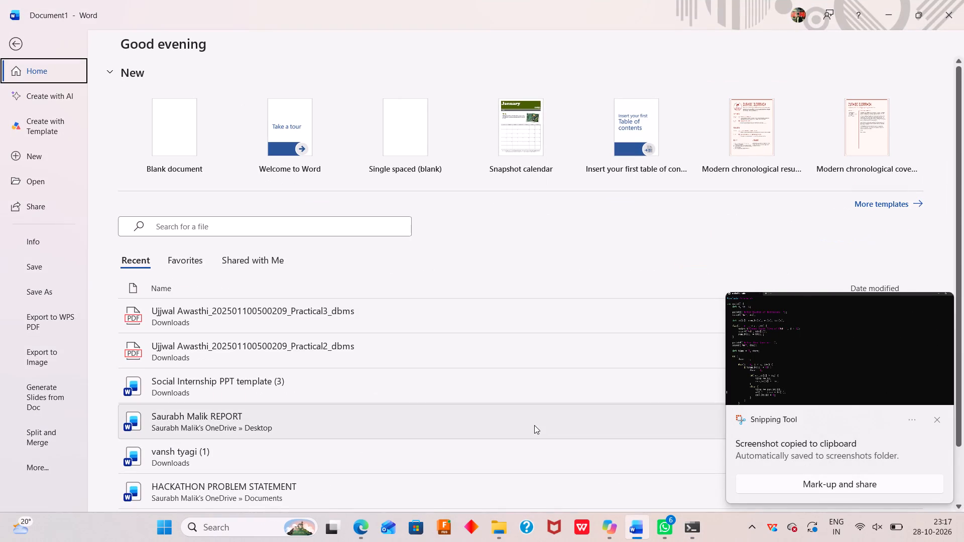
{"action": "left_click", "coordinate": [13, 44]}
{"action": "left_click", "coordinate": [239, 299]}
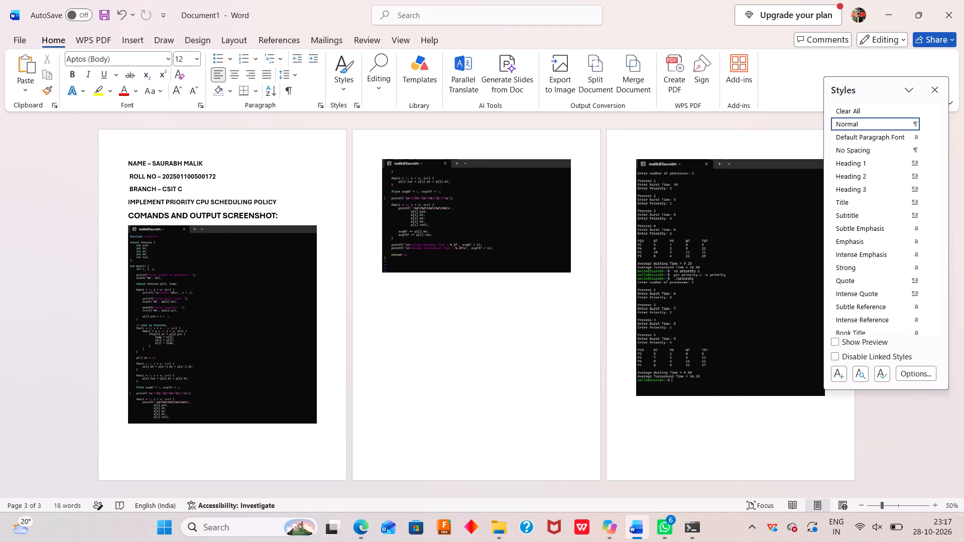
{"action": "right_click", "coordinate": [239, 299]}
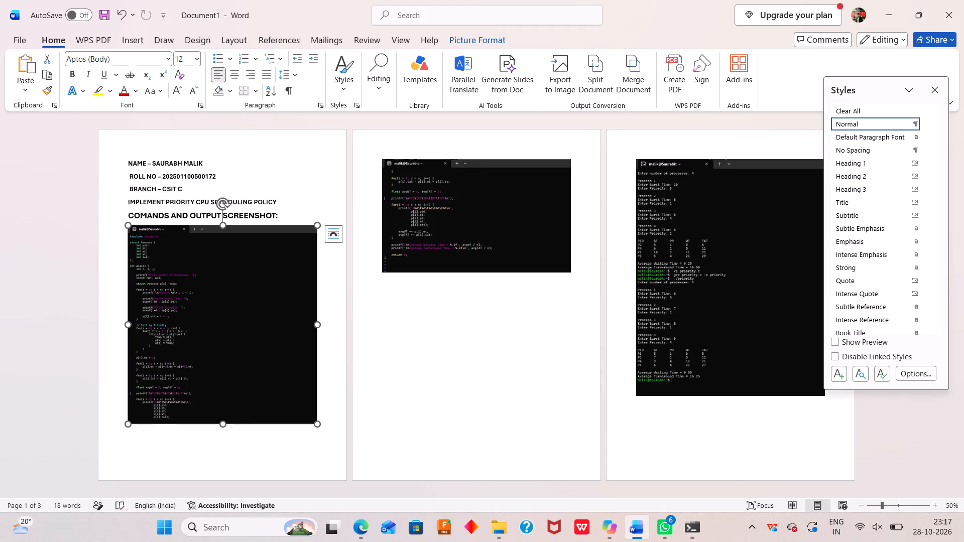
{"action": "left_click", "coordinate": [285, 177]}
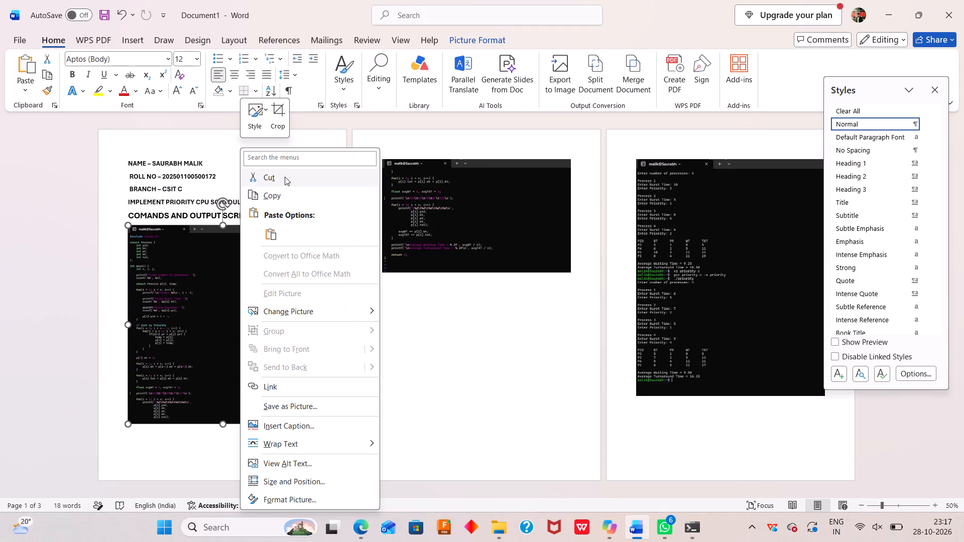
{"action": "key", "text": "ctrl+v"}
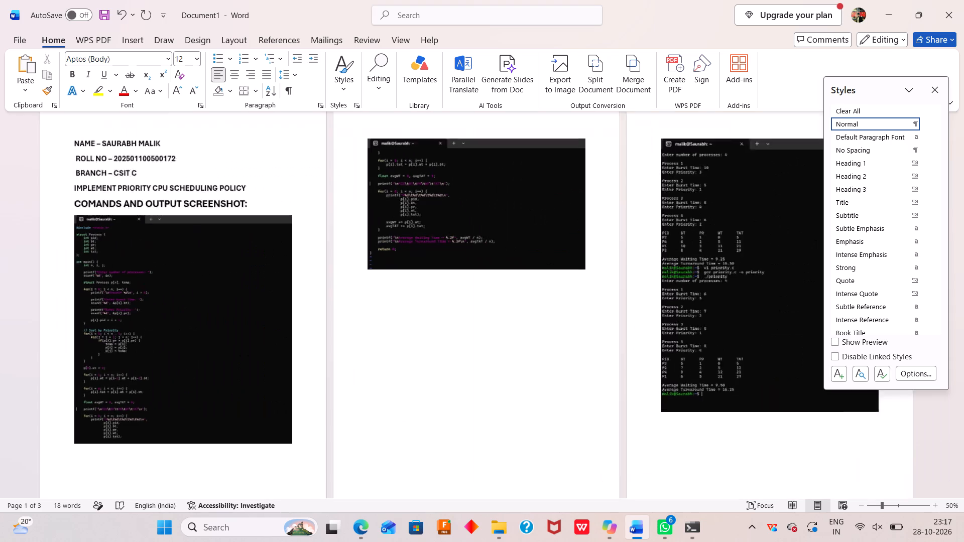
Examine the report's first page, including its heading lines and the existing code screenshot.
{"action": "scroll", "coordinate": [196, 273], "scroll_direction": "up", "scroll_amount": 1, "text": "ctrl"}
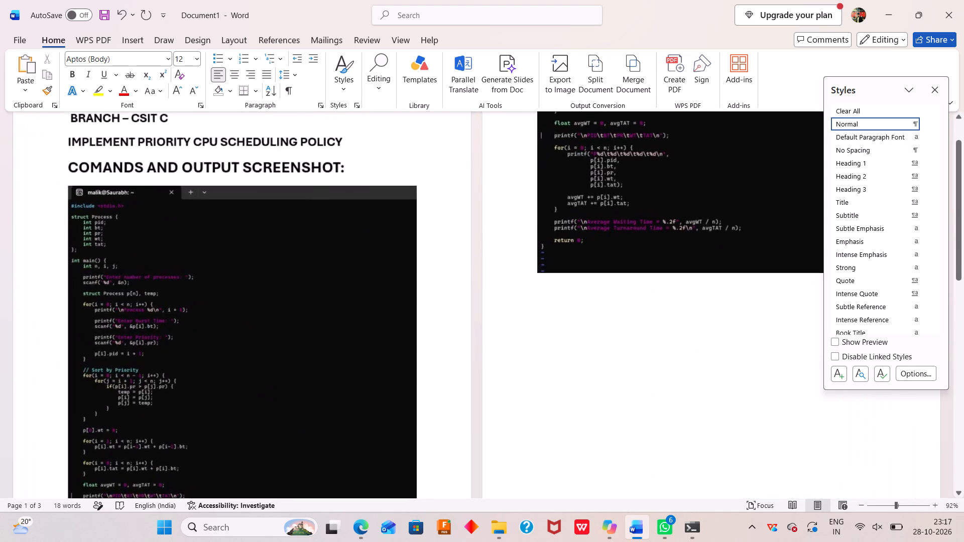
{"action": "scroll", "coordinate": [355, 292], "scroll_direction": "up", "scroll_amount": 7}
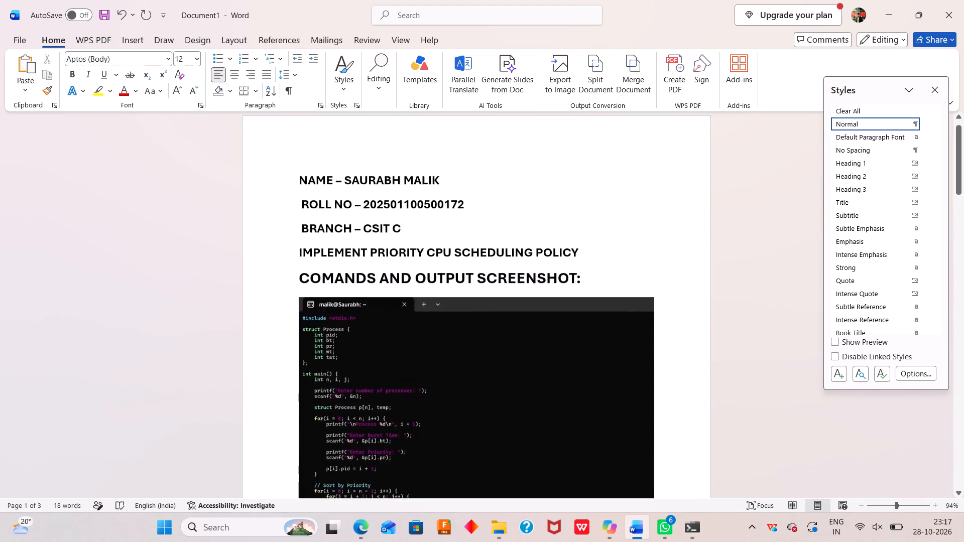
{"action": "scroll", "coordinate": [355, 292], "scroll_direction": "down", "scroll_amount": 2}
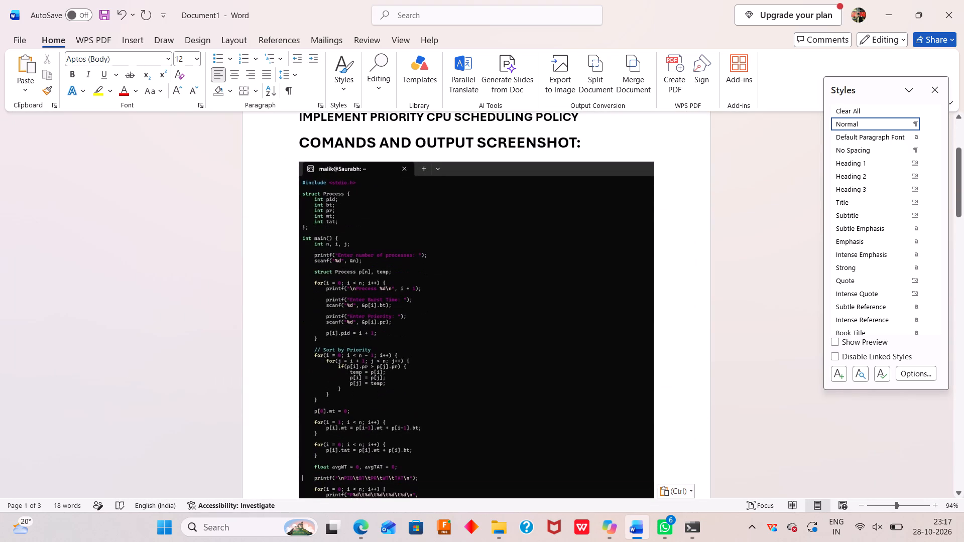
{"action": "scroll", "coordinate": [385, 354], "scroll_direction": "down", "scroll_amount": 2}
{"action": "scroll", "coordinate": [385, 354], "scroll_direction": "up", "scroll_amount": 2}
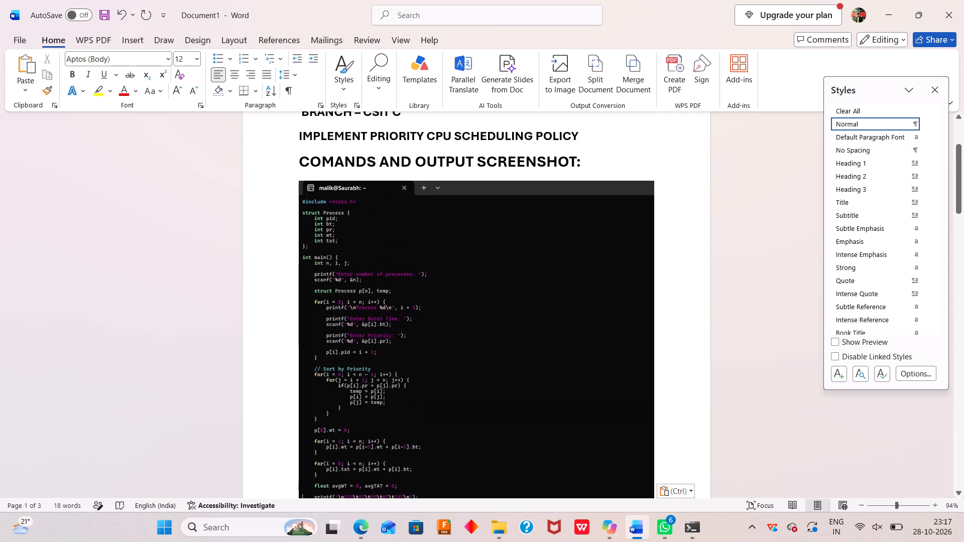
{"action": "scroll", "coordinate": [473, 180], "scroll_direction": "up", "scroll_amount": 1}
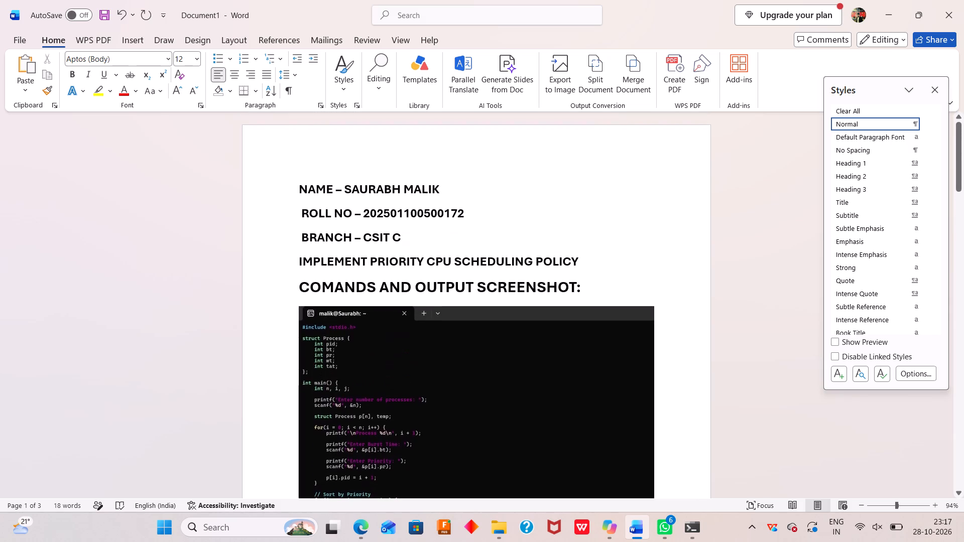
{"action": "scroll", "coordinate": [473, 180], "scroll_direction": "up", "scroll_amount": 1}
{"action": "left_click", "coordinate": [712, 219]}
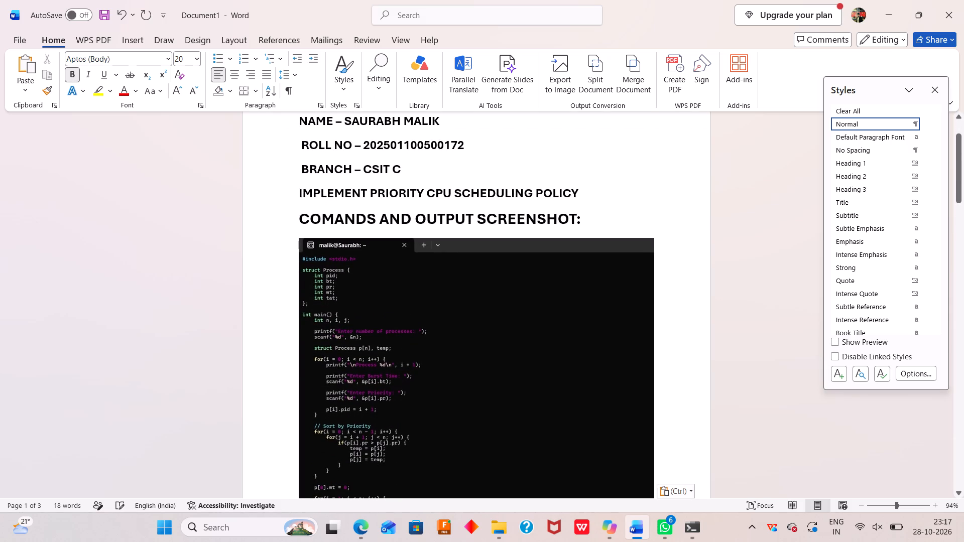
{"action": "left_click", "coordinate": [441, 329]}
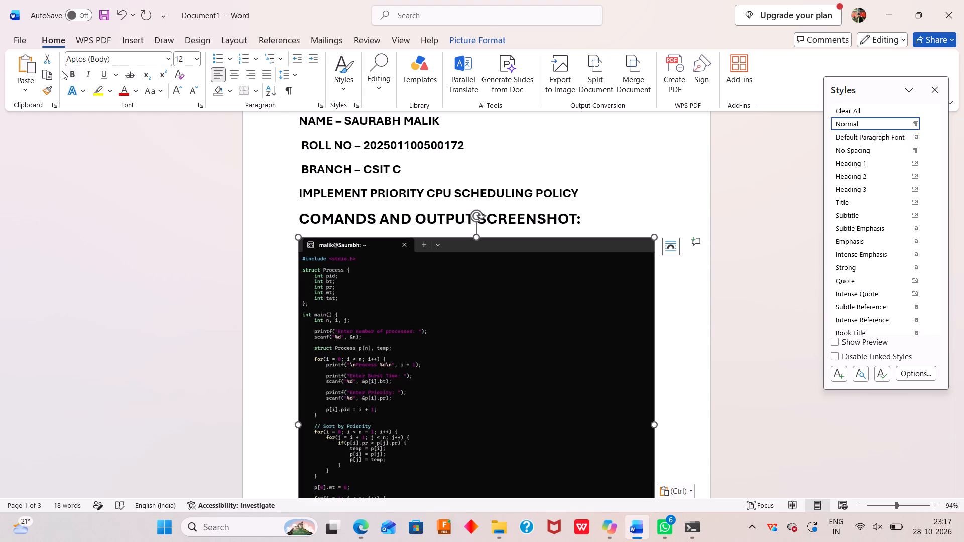
{"action": "scroll", "coordinate": [530, 388], "scroll_direction": "down", "scroll_amount": 4}
{"action": "scroll", "coordinate": [662, 183], "scroll_direction": "down", "scroll_amount": 2}
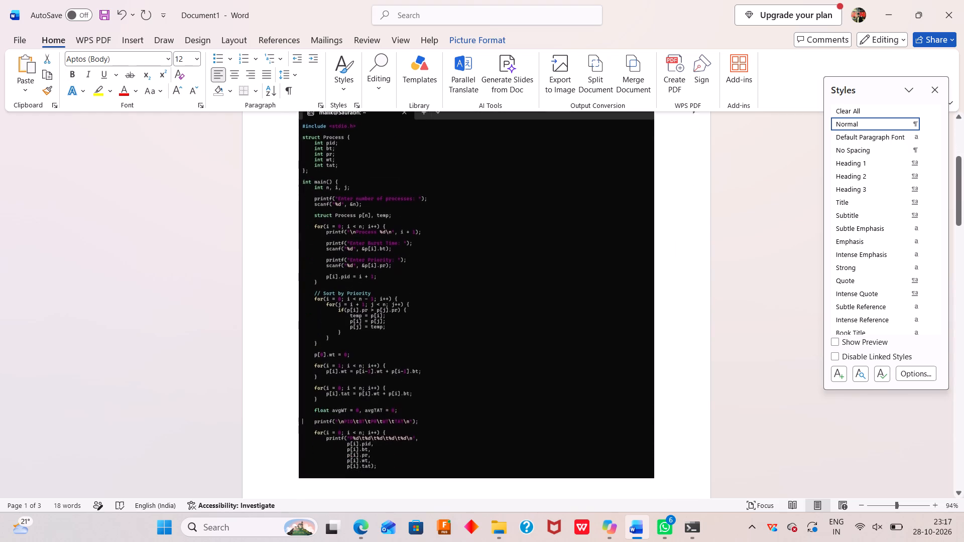
{"action": "scroll", "coordinate": [662, 183], "scroll_direction": "down", "scroll_amount": 1}
Back in the terminal, capture a screenshot cropped to the first part of the Round Robin code, starting at the #include line.
{"action": "left_click", "coordinate": [692, 528]}
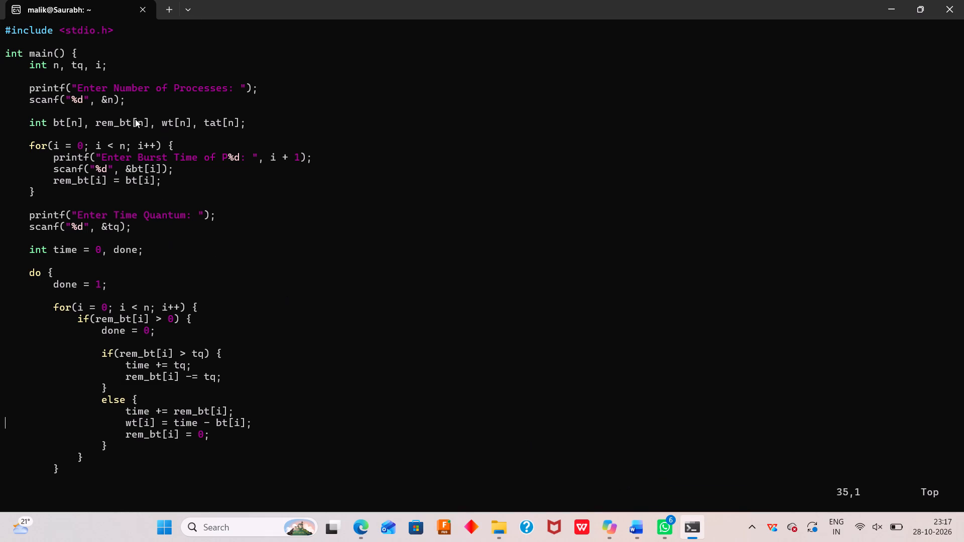
{"action": "key", "text": "Print"}
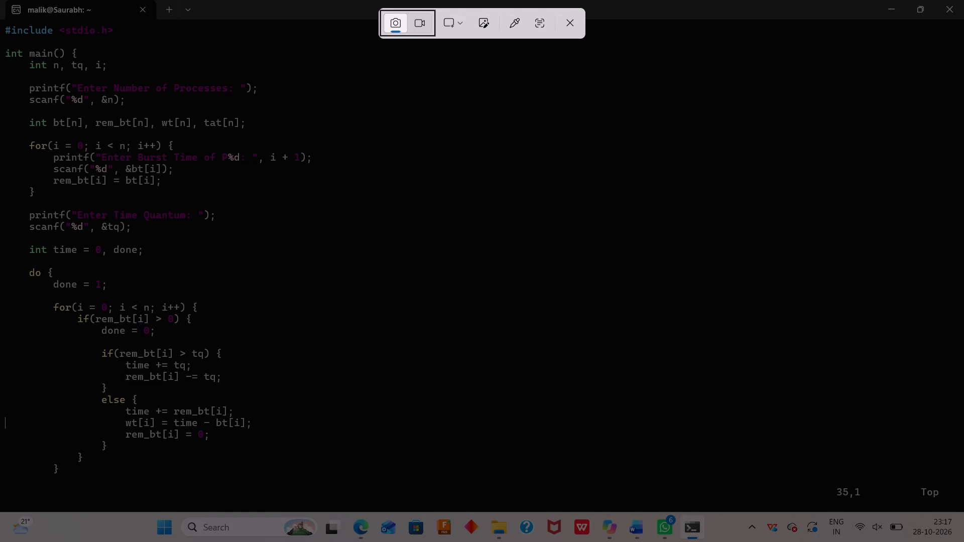
{"action": "left_click_drag", "start_coordinate": [12, 0], "coordinate": [399, 217]}
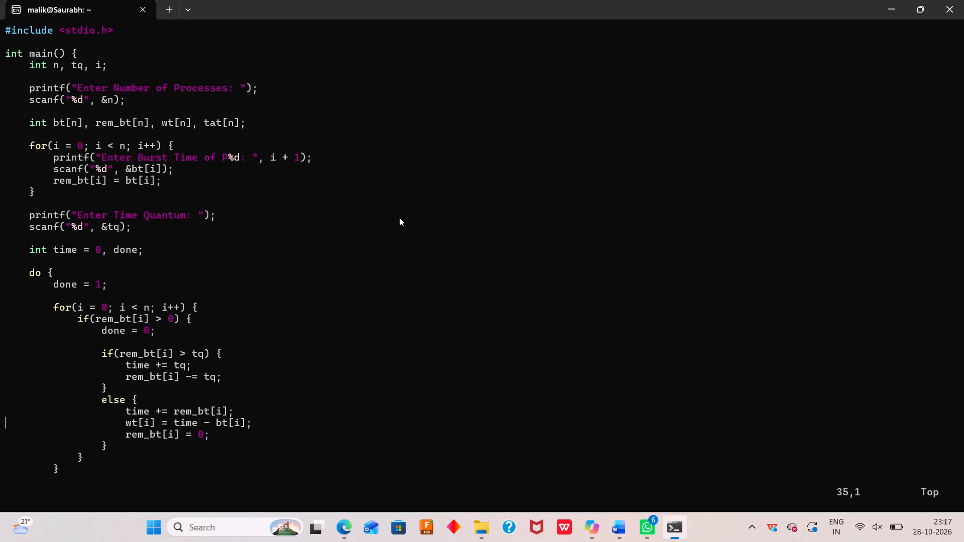
{"action": "key", "text": "Print"}
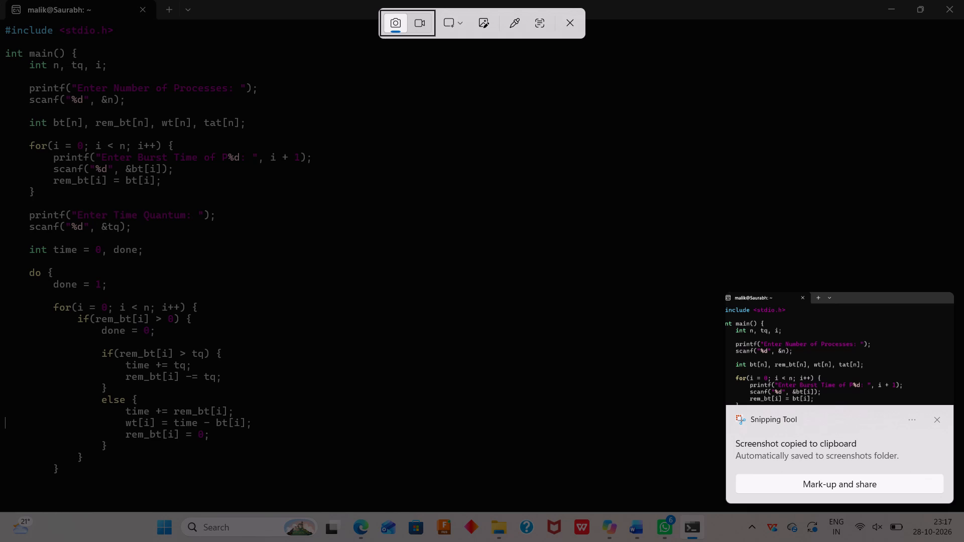
{"action": "left_click_drag", "start_coordinate": [0, 0], "coordinate": [564, 509]}
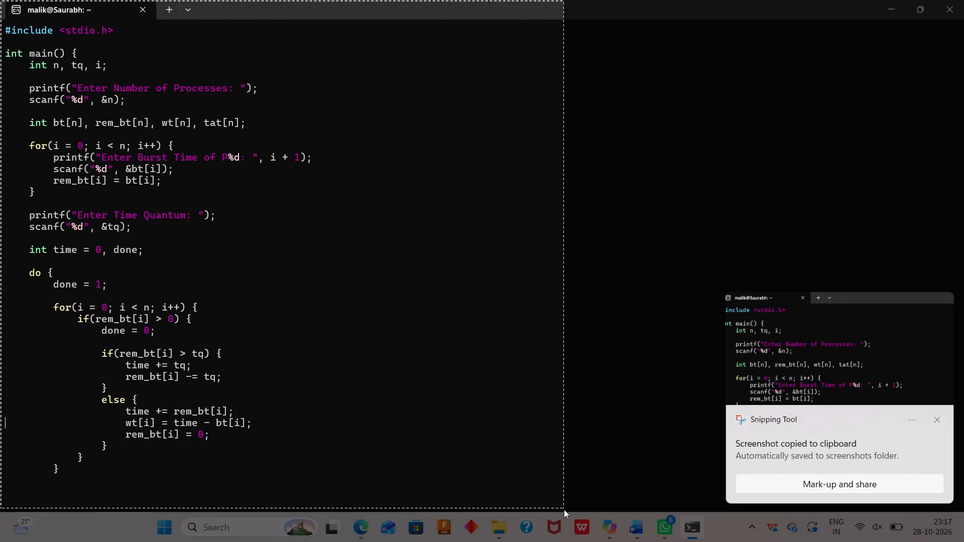
{"action": "left_click_drag", "start_coordinate": [564, 509], "coordinate": [564, 510]}
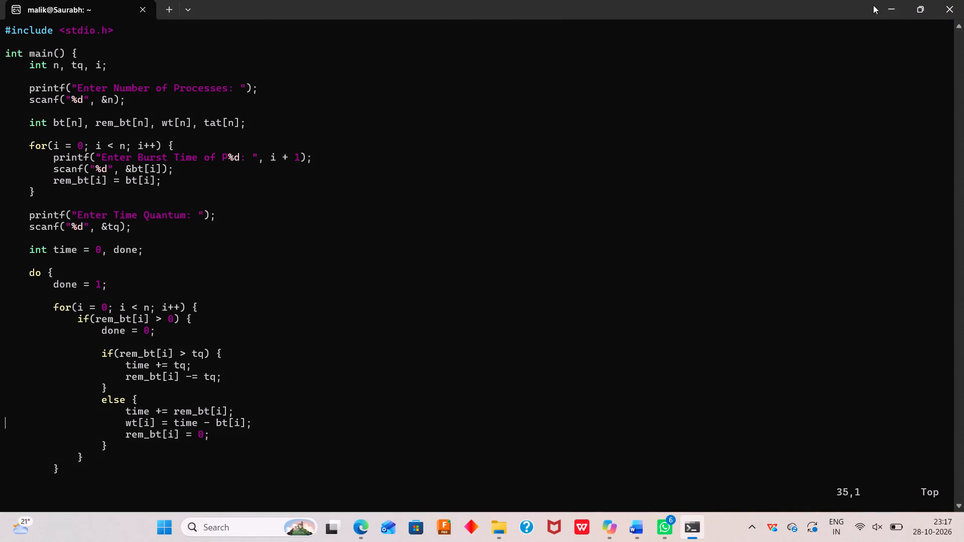
In Word, cut the first priority code screenshot below the COMANDS AND OUTPUT SCREENSHOT heading on page 1.
{"action": "left_click", "coordinate": [890, 5]}
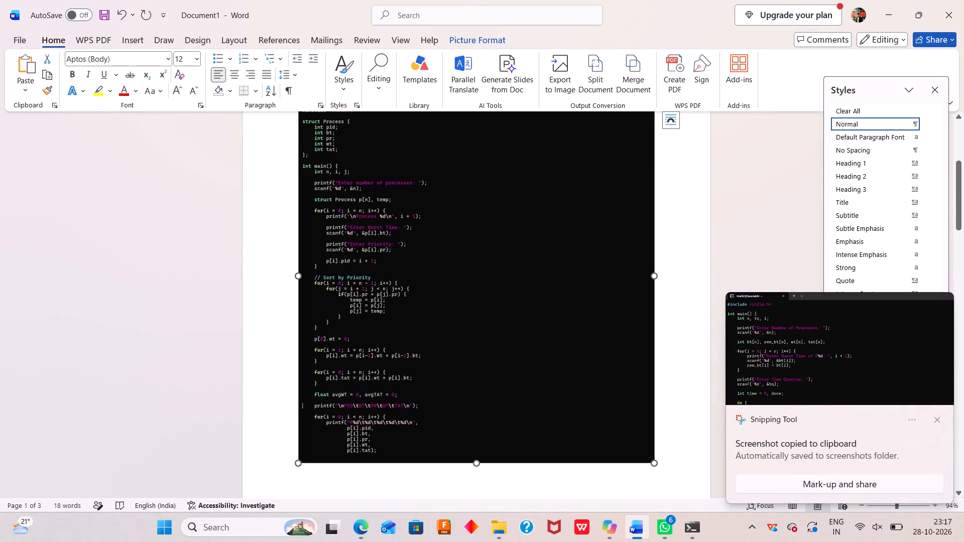
{"action": "right_click", "coordinate": [630, 443]}
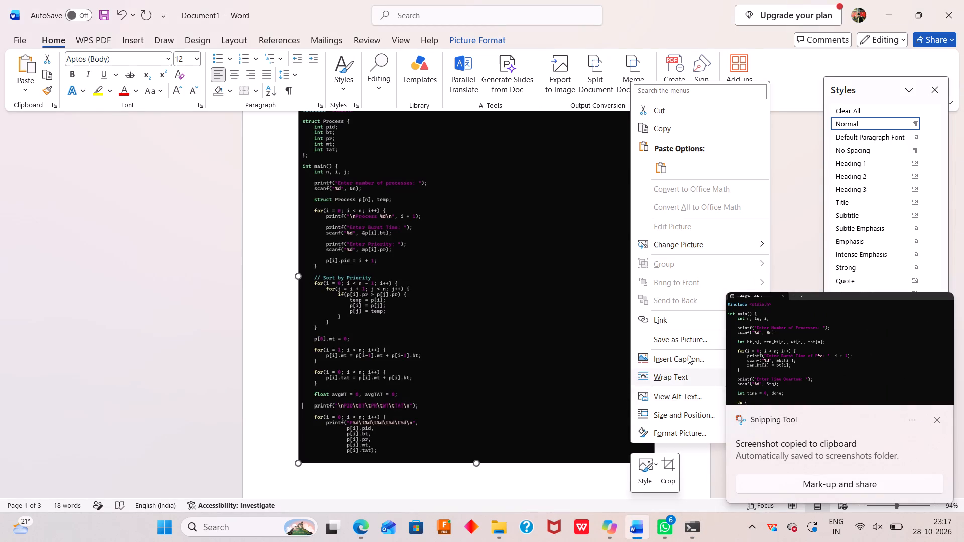
{"action": "left_click", "coordinate": [697, 242]}
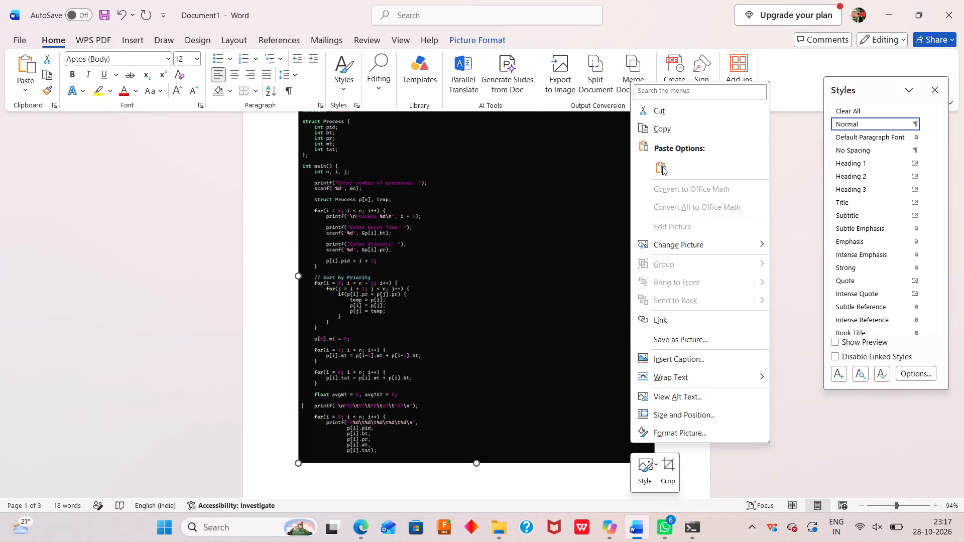
{"action": "scroll", "coordinate": [489, 318], "scroll_direction": "up", "scroll_amount": 8}
{"action": "left_click", "coordinate": [283, 250]}
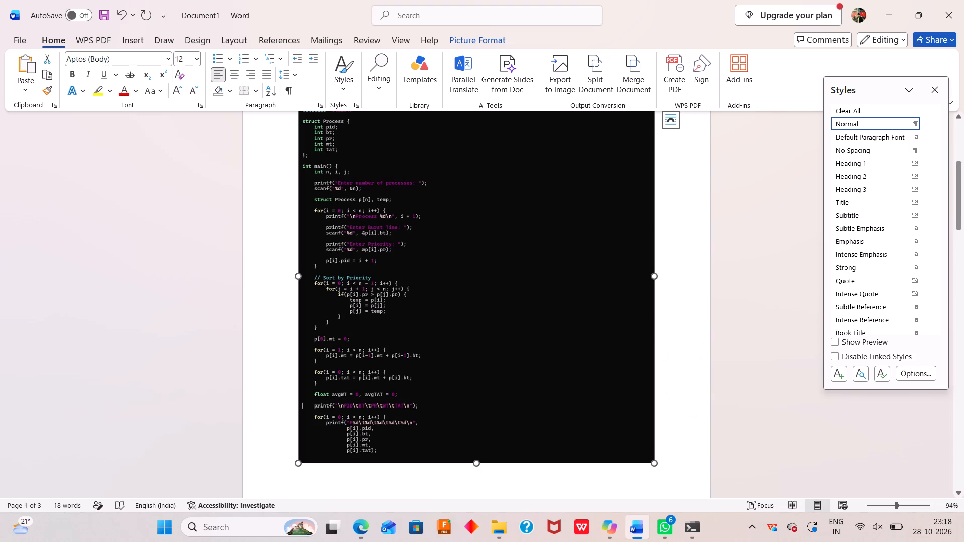
{"action": "scroll", "coordinate": [511, 282], "scroll_direction": "up", "scroll_amount": 2}
{"action": "scroll", "coordinate": [769, 226], "scroll_direction": "up", "scroll_amount": 3}
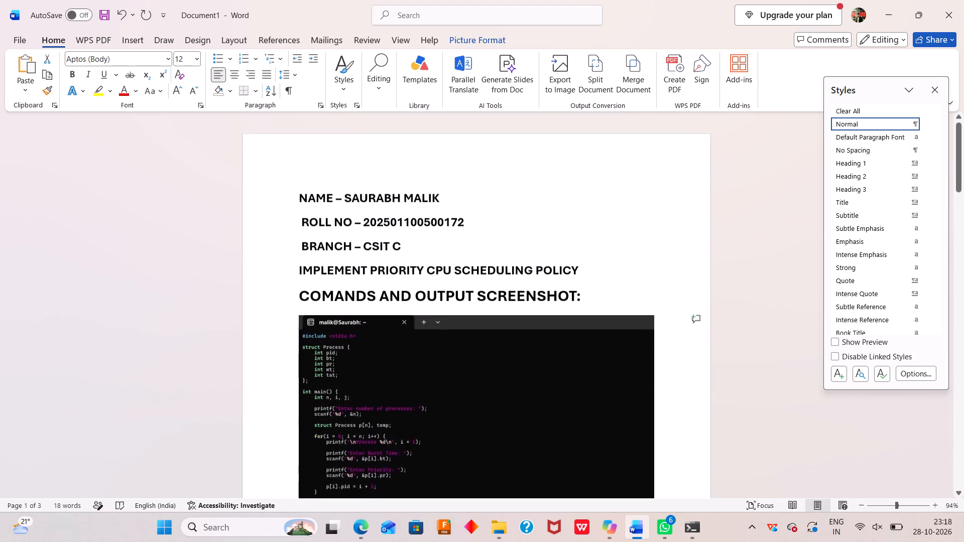
{"action": "left_click", "coordinate": [515, 378]}
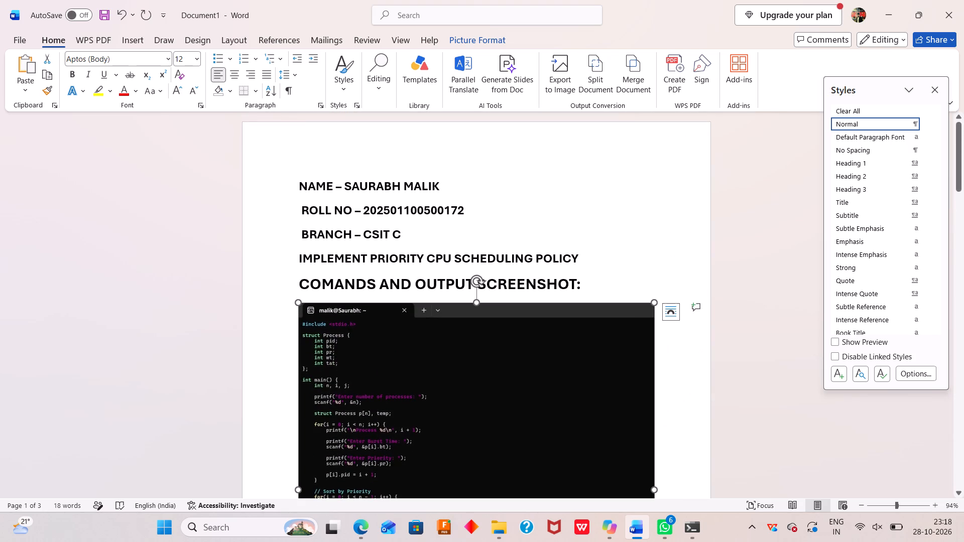
{"action": "right_click", "coordinate": [515, 378]}
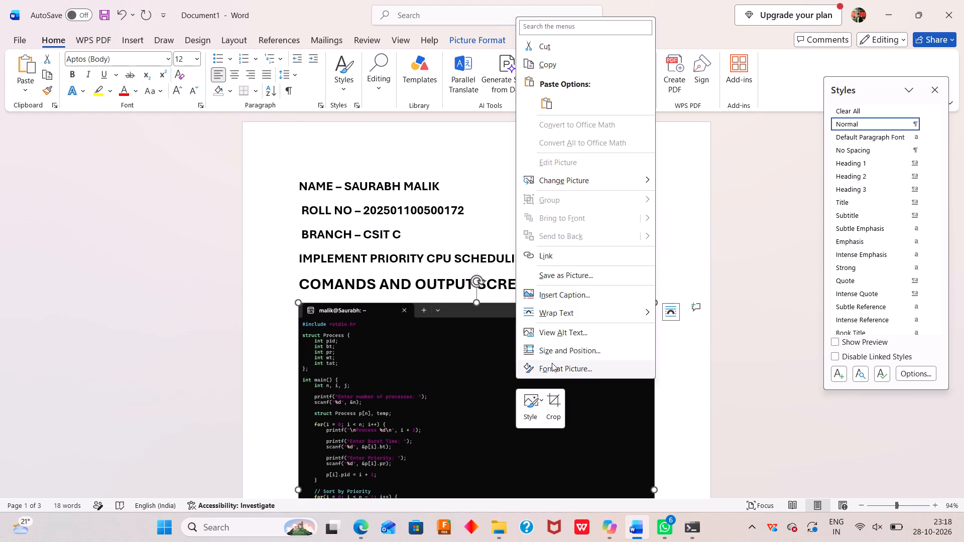
{"action": "scroll", "coordinate": [552, 363], "scroll_direction": "down", "scroll_amount": 2}
{"action": "left_click", "coordinate": [544, 46]}
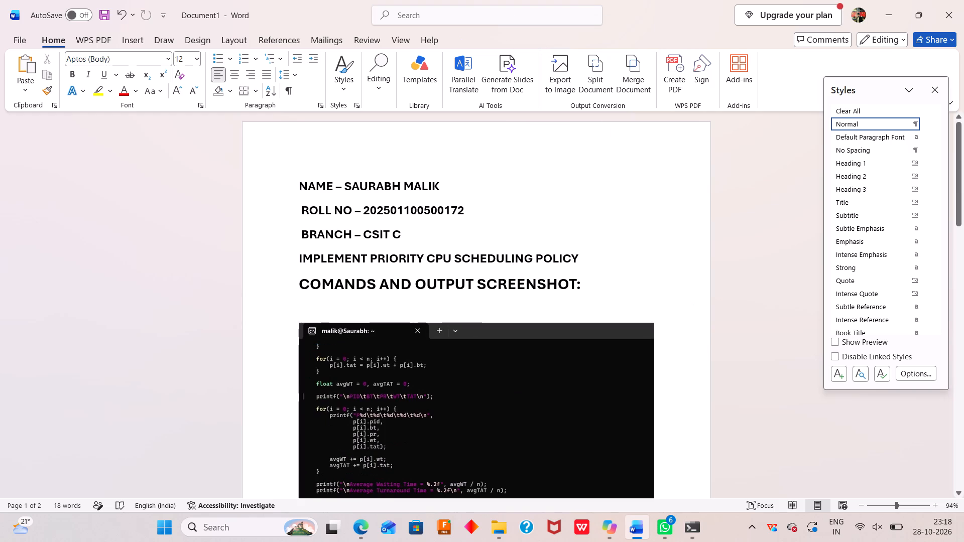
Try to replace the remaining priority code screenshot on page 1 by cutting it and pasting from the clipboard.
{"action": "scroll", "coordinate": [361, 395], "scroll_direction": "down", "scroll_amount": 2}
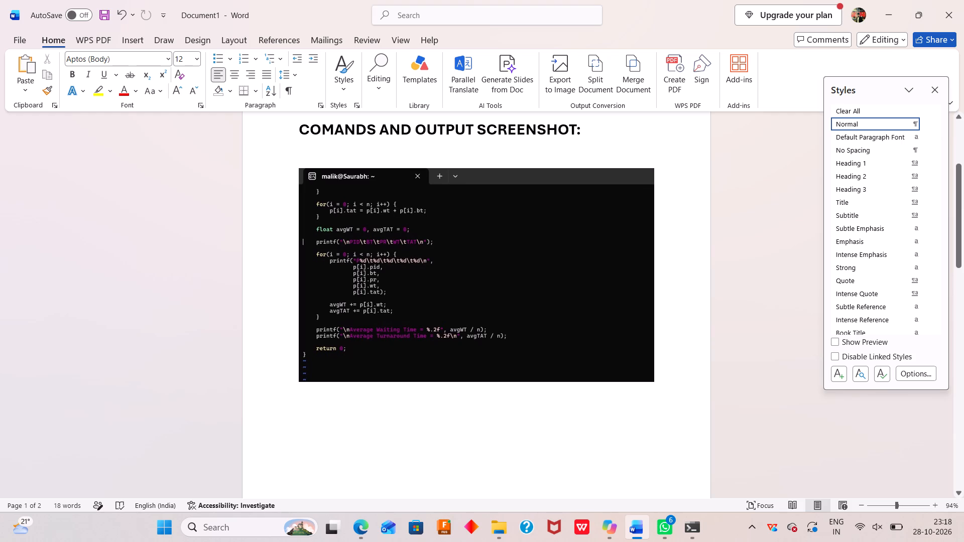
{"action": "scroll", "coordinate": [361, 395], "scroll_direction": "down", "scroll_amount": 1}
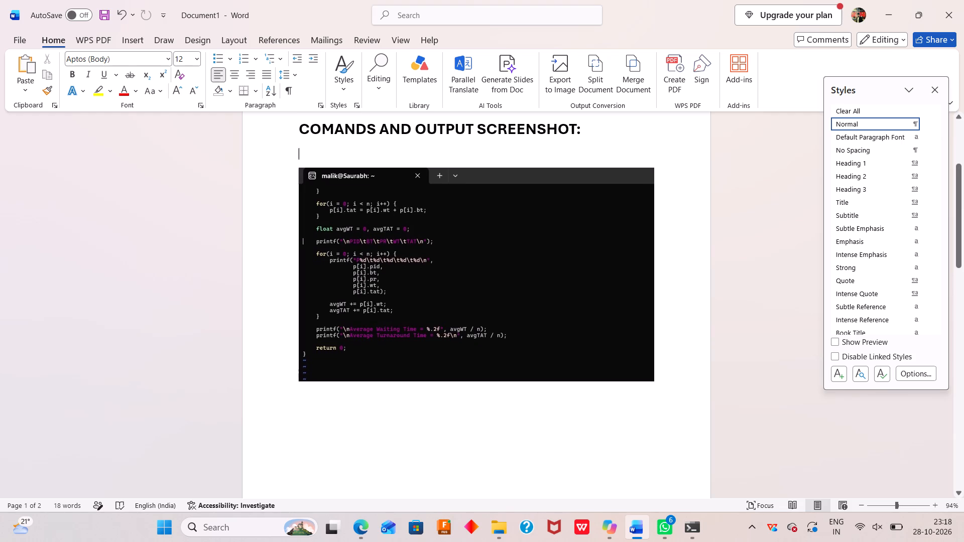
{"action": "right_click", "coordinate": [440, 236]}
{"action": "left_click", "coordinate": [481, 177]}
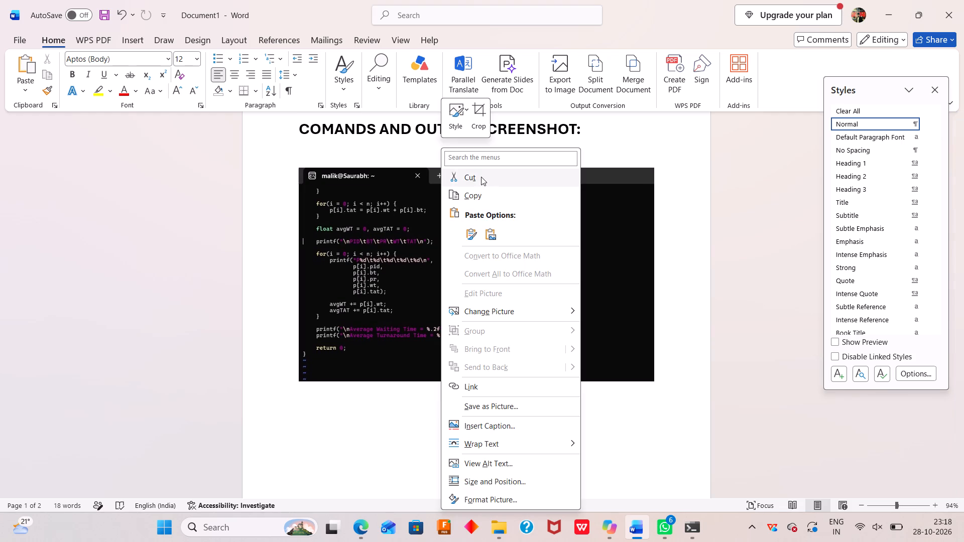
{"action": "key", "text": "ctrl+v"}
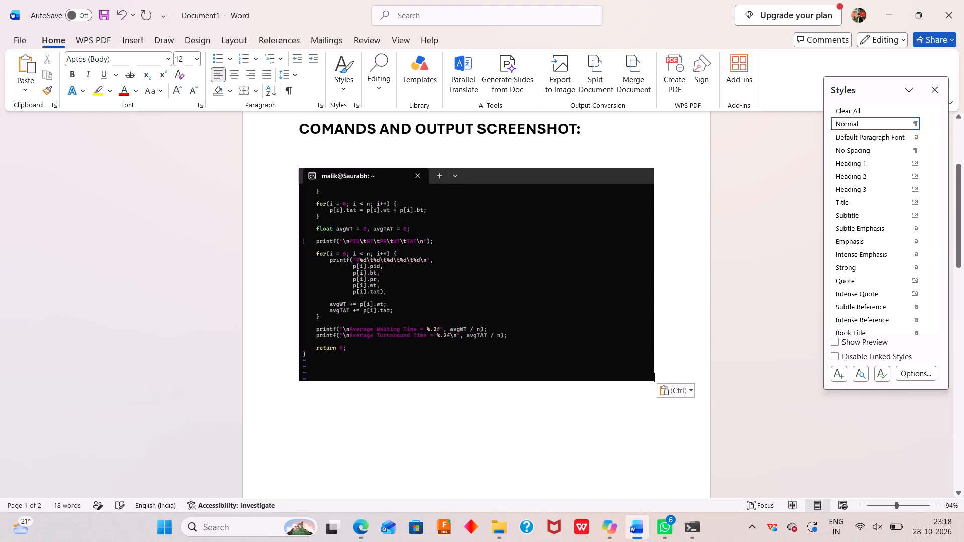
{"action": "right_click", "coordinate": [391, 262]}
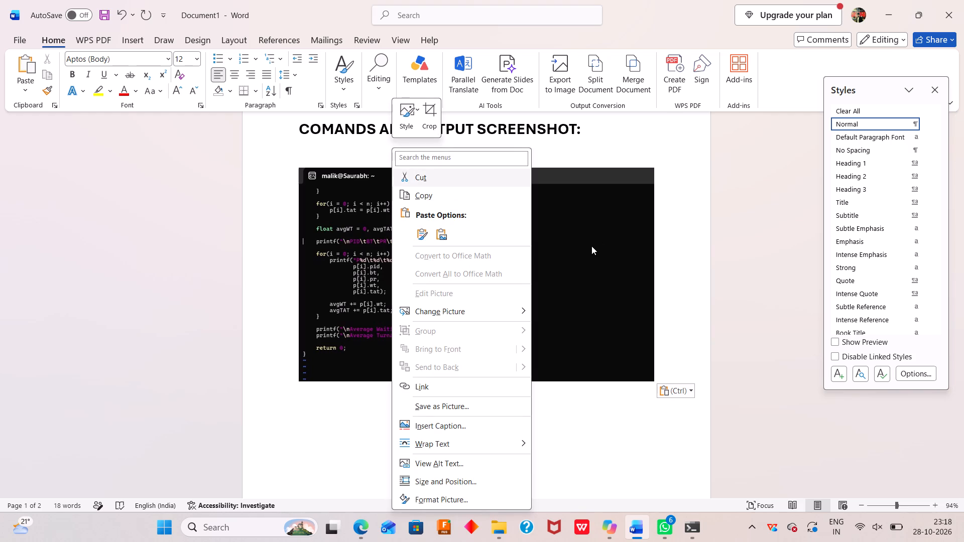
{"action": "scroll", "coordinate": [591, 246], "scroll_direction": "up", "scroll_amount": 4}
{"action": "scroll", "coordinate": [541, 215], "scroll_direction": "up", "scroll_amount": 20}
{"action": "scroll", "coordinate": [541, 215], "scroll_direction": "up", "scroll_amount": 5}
Create a new blank Word document for the Round Robin report.
{"action": "left_click", "coordinate": [21, 35]}
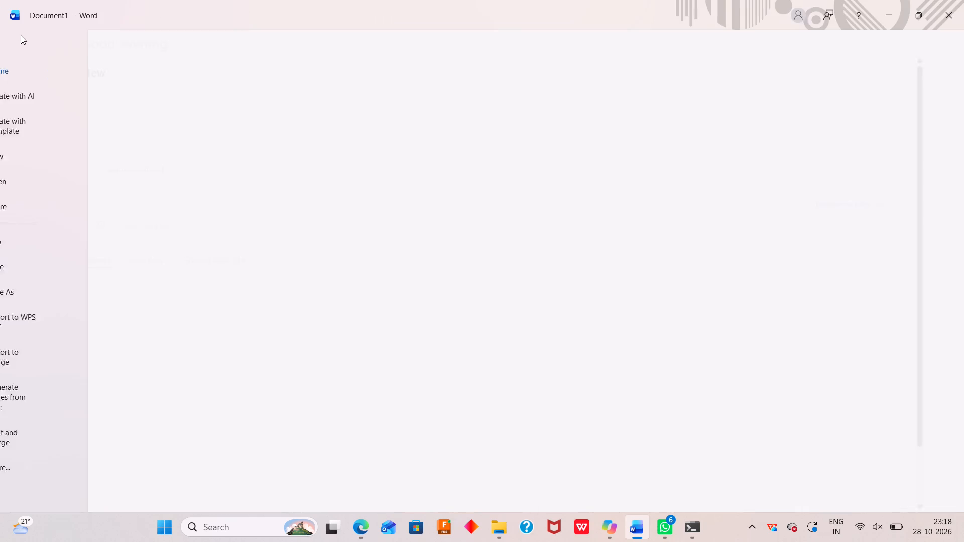
{"action": "left_click", "coordinate": [46, 157]}
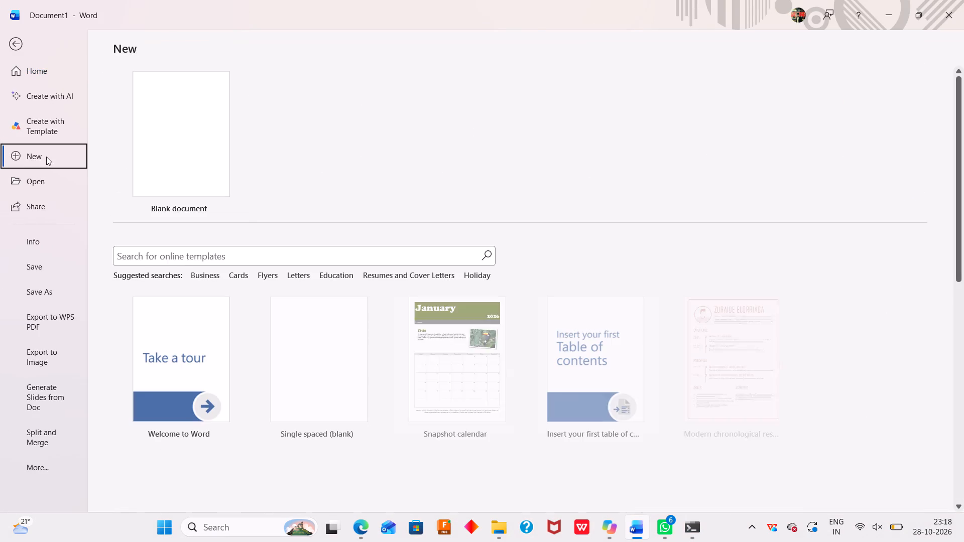
{"action": "left_click", "coordinate": [195, 160]}
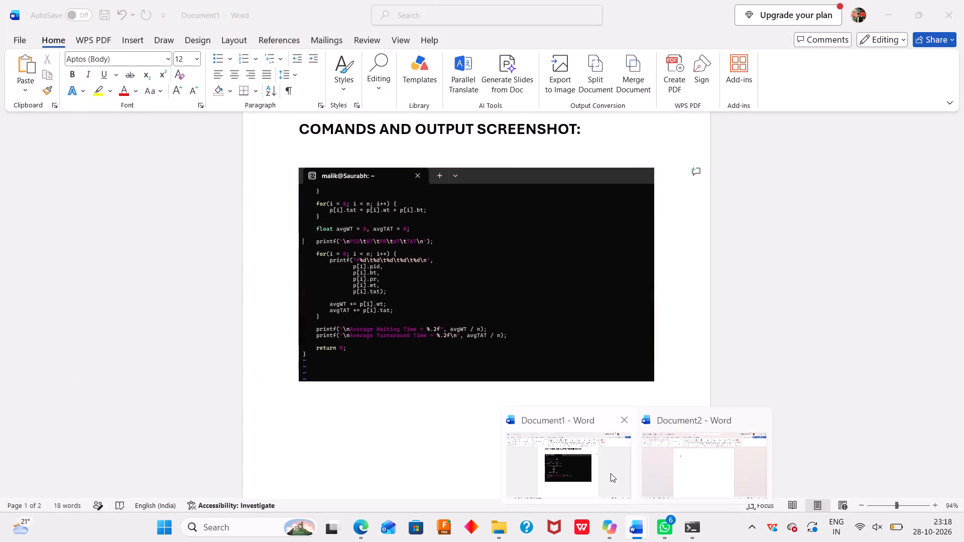
Copy the heading lines, from the name through COMANDS AND OUTPUT SCREENSHOT, from Document1 into the new Document2.
{"action": "left_click", "coordinate": [611, 473]}
{"action": "scroll", "coordinate": [430, 305], "scroll_direction": "up", "scroll_amount": 6}
{"action": "scroll", "coordinate": [309, 337], "scroll_direction": "up", "scroll_amount": 3}
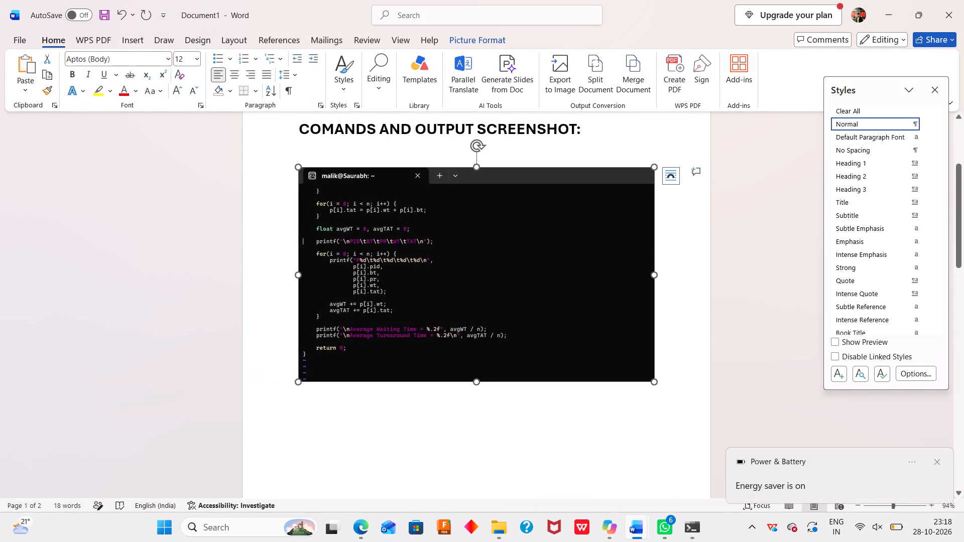
{"action": "scroll", "coordinate": [272, 320], "scroll_direction": "up", "scroll_amount": 4}
{"action": "left_click_drag", "start_coordinate": [298, 179], "coordinate": [314, 189]}
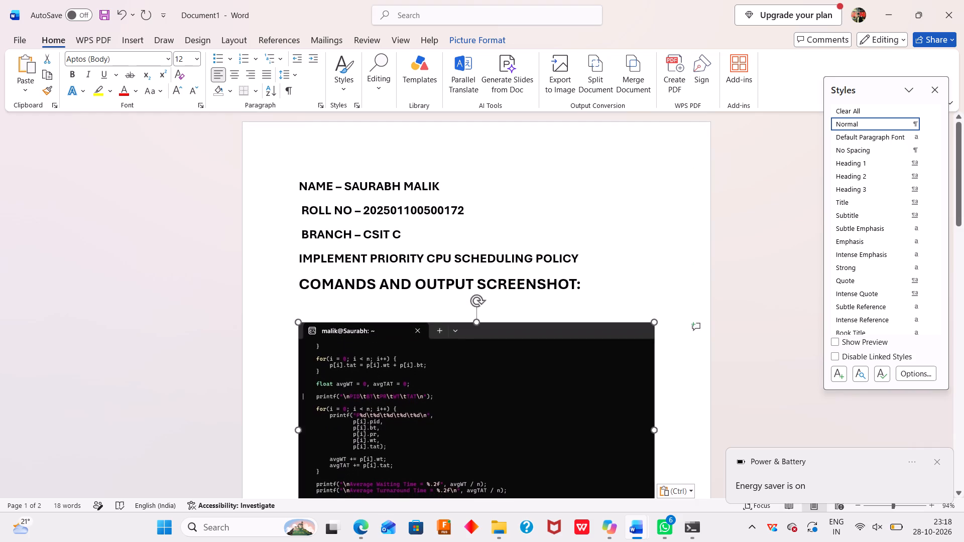
{"action": "left_click_drag", "start_coordinate": [314, 189], "coordinate": [582, 318]}
{"action": "key", "text": "ctrl+c"}
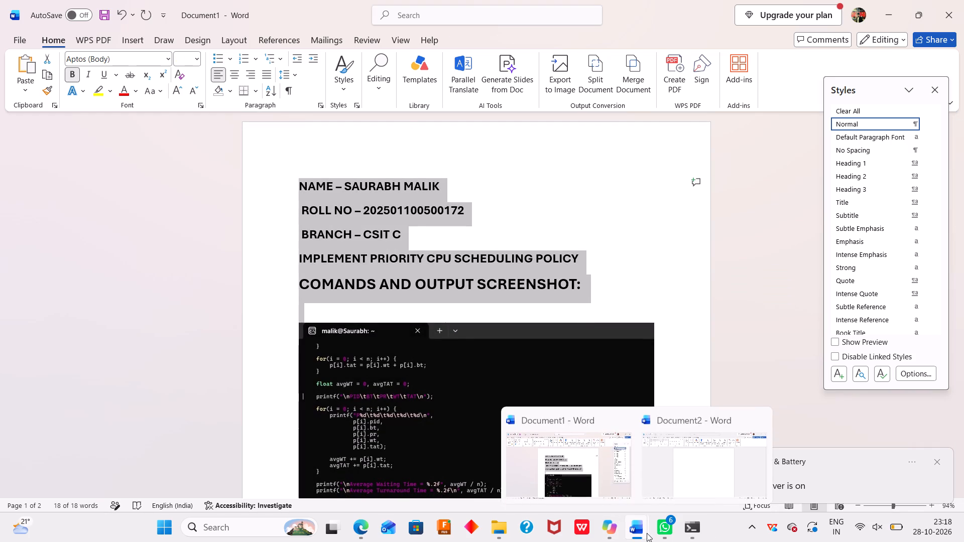
{"action": "left_click", "coordinate": [667, 461]}
{"action": "key", "text": "ctrl+v"}
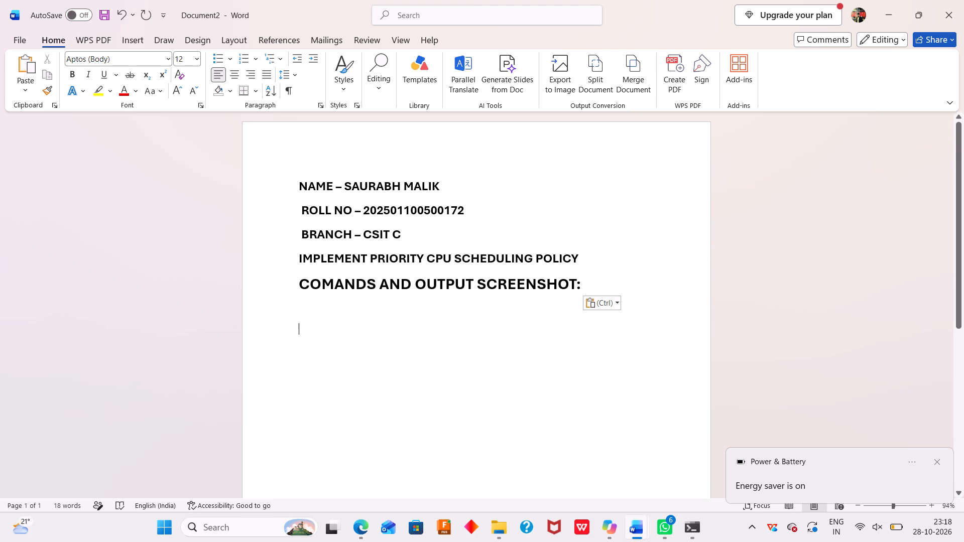
Replace PRIORITY with ROUNDROBIN in Document2's scheduling policy heading, checking the assignment title on the Edge course page.
{"action": "left_click", "coordinate": [425, 260]}
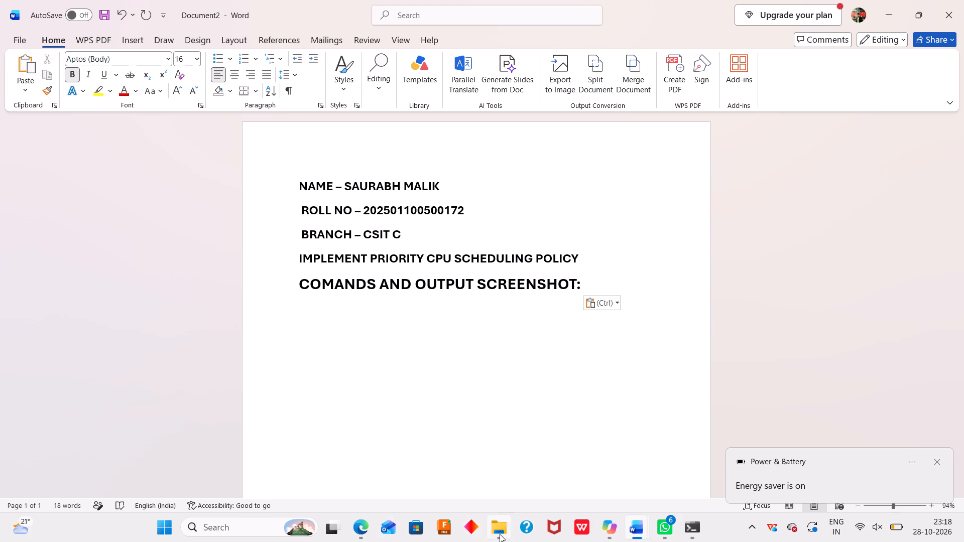
{"action": "left_click", "coordinate": [371, 518]}
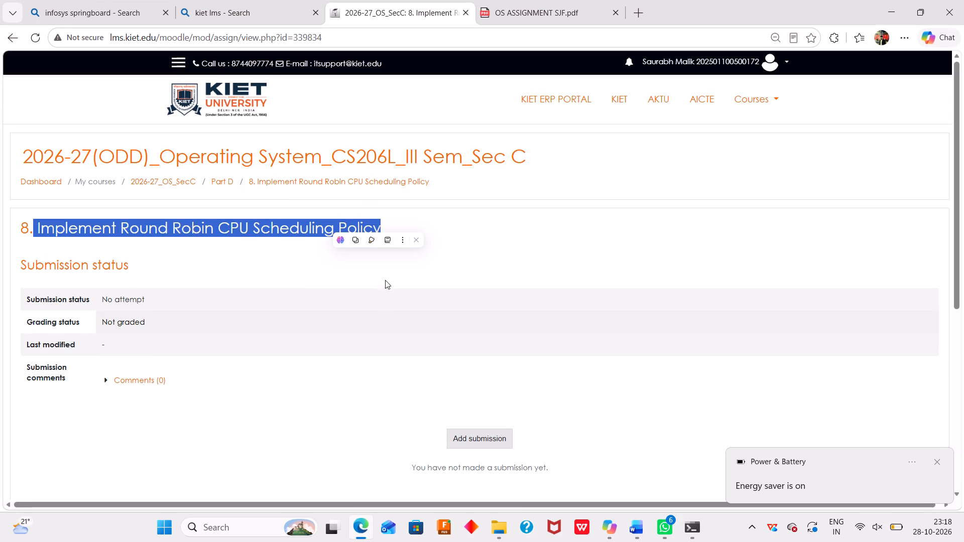
{"action": "key", "text": "ctrl+v"}
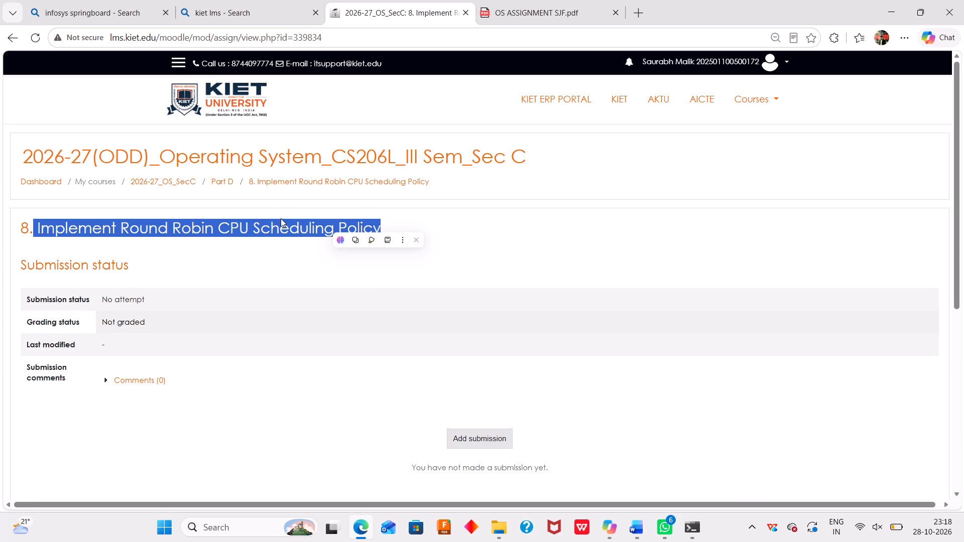
{"action": "left_click", "coordinate": [901, 3]}
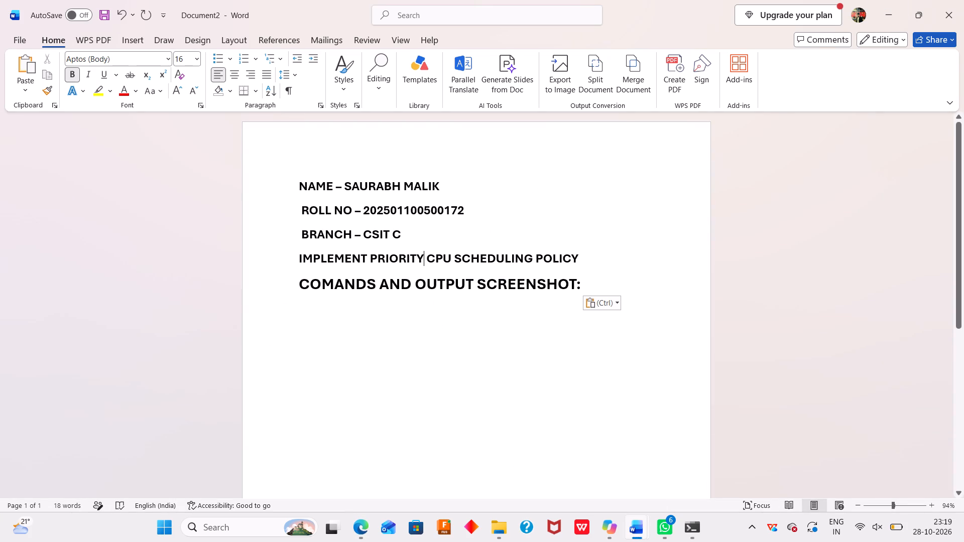
{"action": "key", "text": "BackSpace"}
{"action": "key", "text": "BackSpace"}
{"action": "key", "text": "BackSpace"}
{"action": "key", "text": "BackSpace"}
{"action": "key", "text": "BackSpace"}
{"action": "key", "text": "BackSpace"}
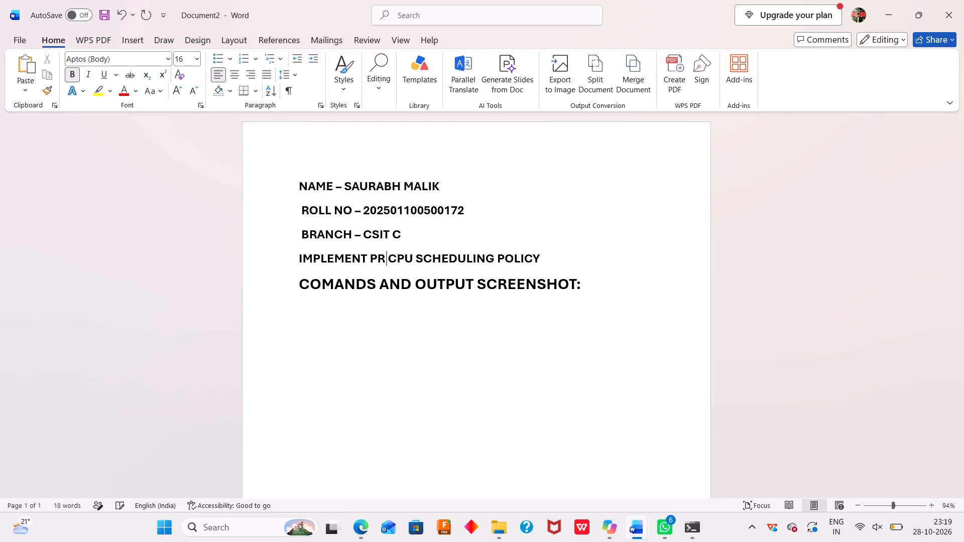
{"action": "key", "text": "BackSpace"}
{"action": "key", "text": "BackSpace"}
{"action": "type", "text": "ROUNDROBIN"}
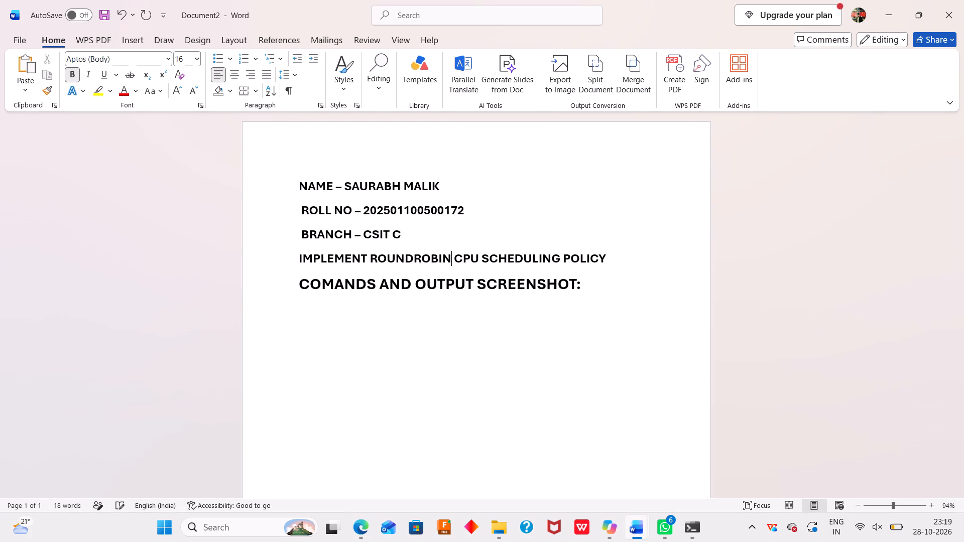
{"action": "left_click", "coordinate": [360, 530]}
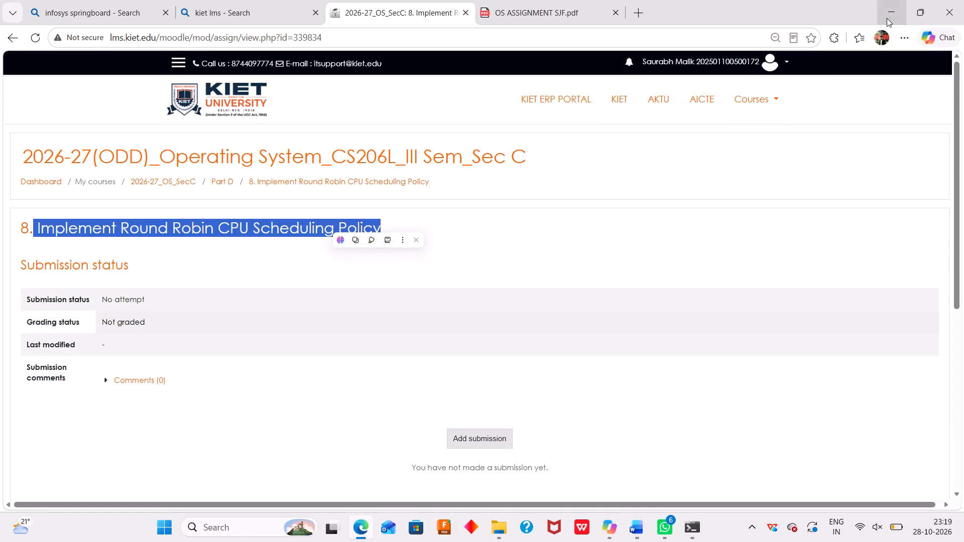
{"action": "left_click", "coordinate": [887, 18]}
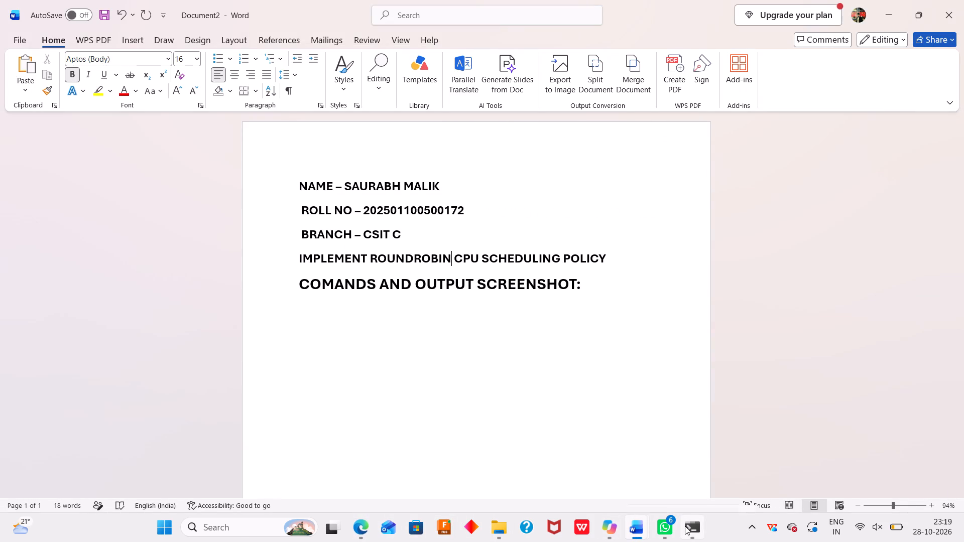
In the terminal, capture a screenshot cropped to the window's tab and the first part of the Round Robin code.
{"action": "left_click", "coordinate": [685, 526]}
{"action": "key", "text": "Print"}
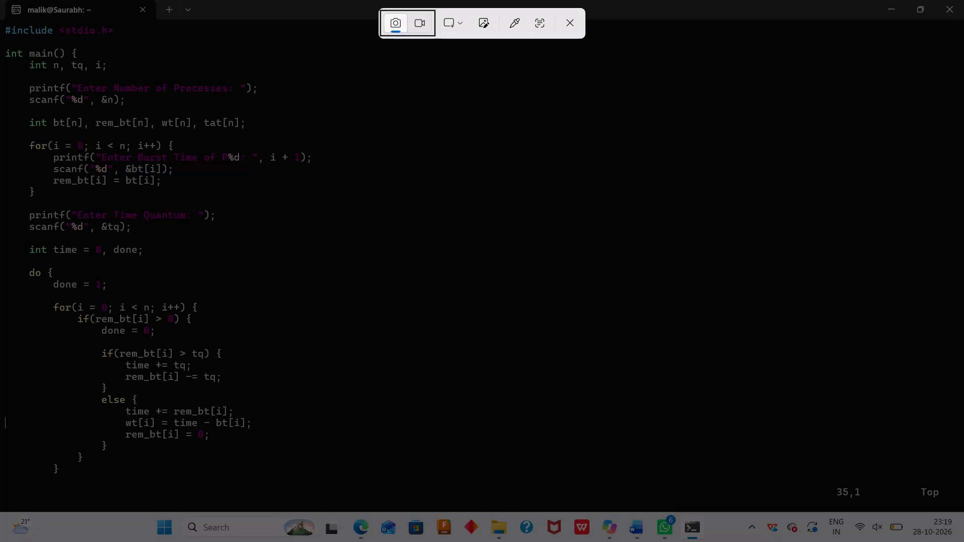
{"action": "left_click_drag", "start_coordinate": [0, 6], "coordinate": [592, 505]}
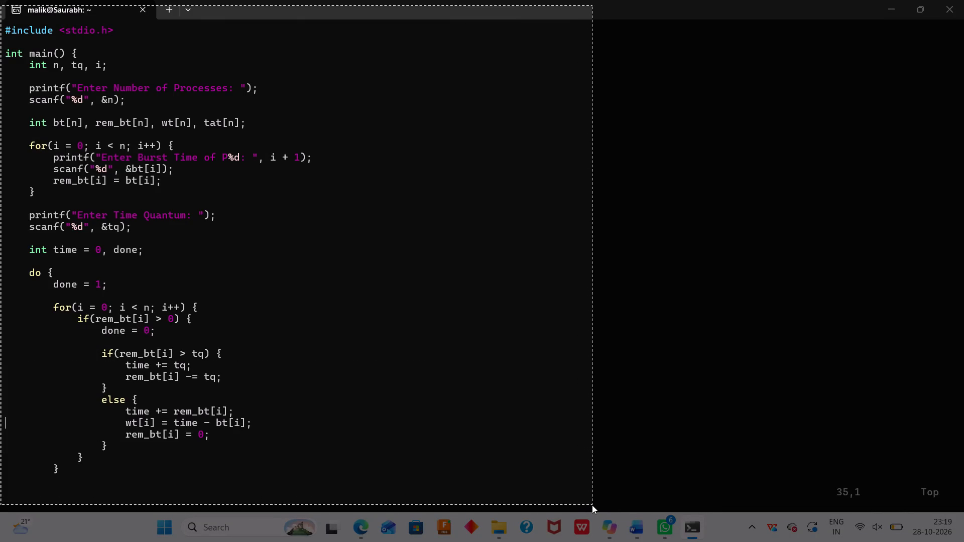
{"action": "left_click_drag", "start_coordinate": [592, 505], "coordinate": [590, 505]}
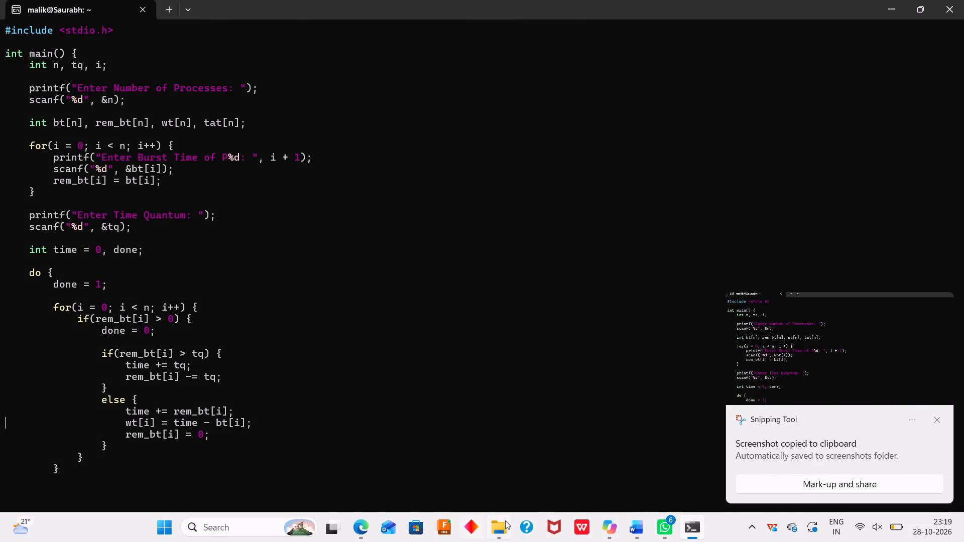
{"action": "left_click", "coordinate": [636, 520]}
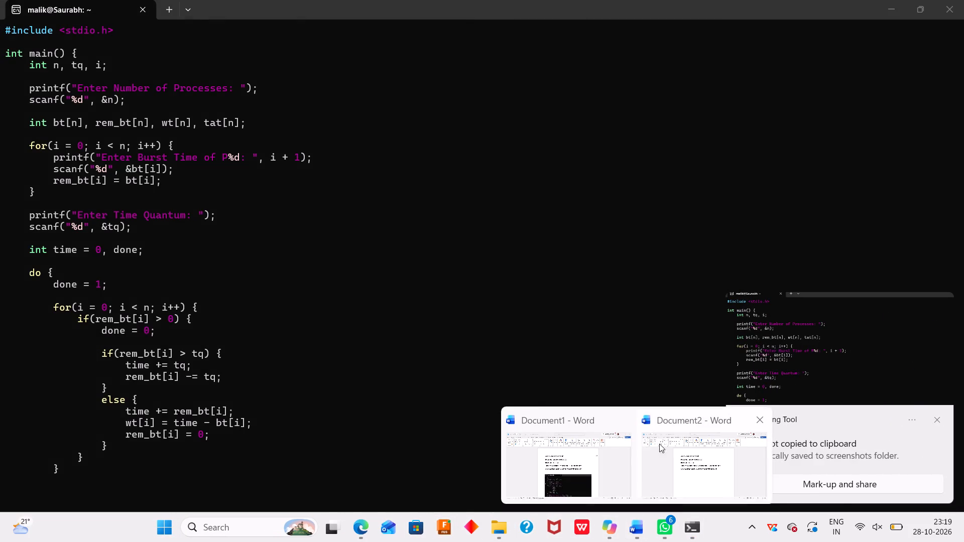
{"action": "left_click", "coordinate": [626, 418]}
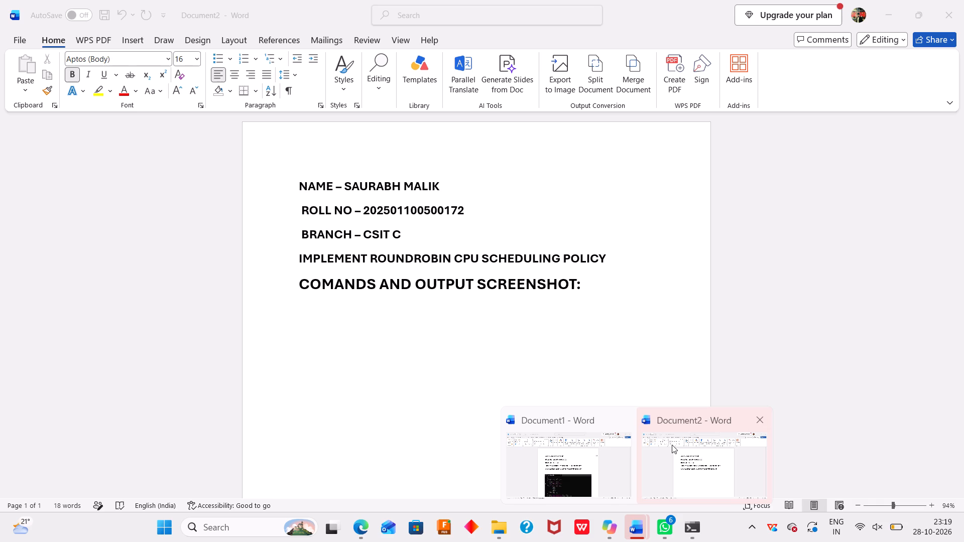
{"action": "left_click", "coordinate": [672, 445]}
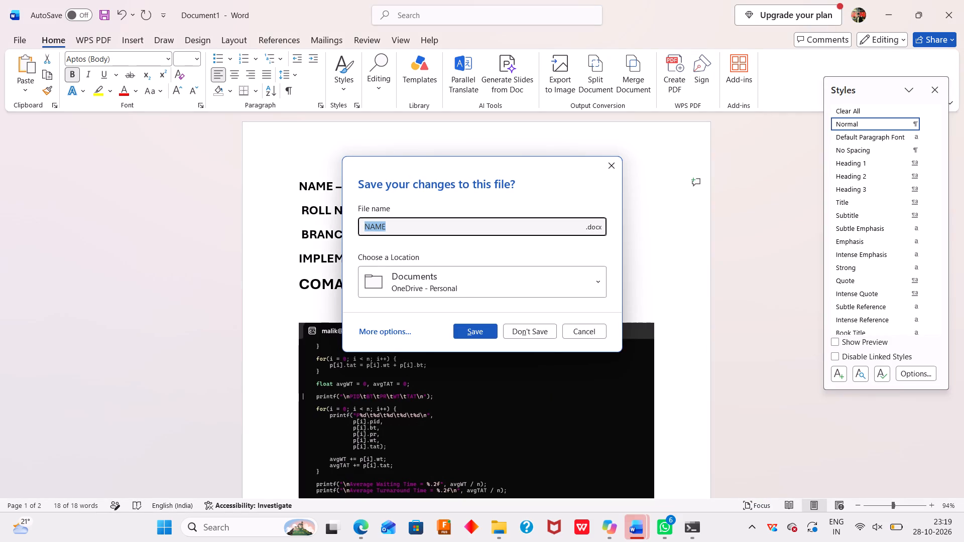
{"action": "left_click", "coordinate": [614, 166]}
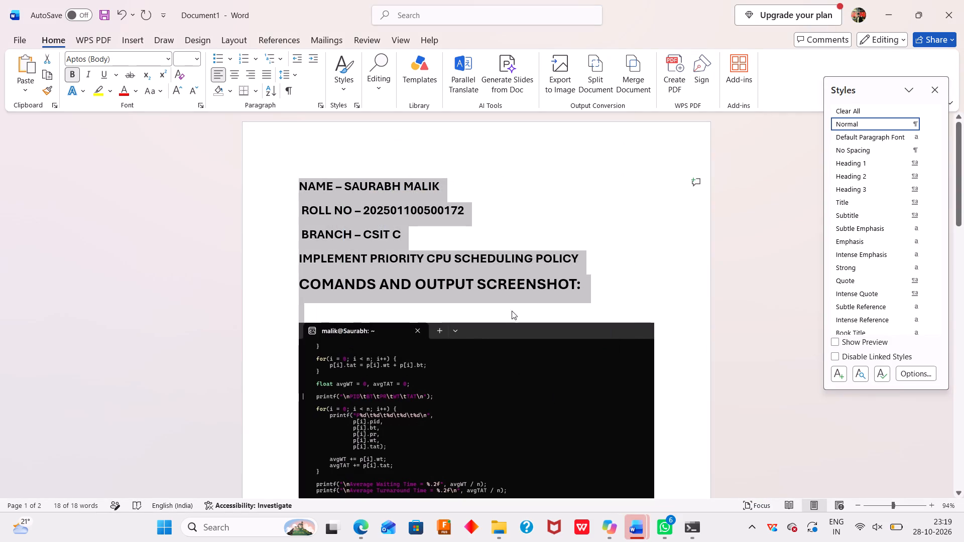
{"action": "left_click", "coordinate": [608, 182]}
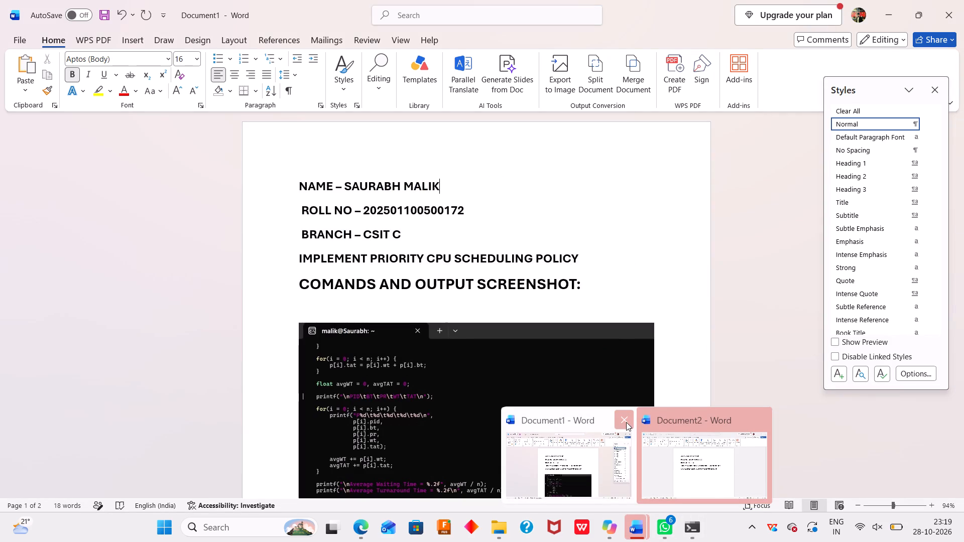
Close Document1, the Priority scheduling report, in Word without saving its changes.
{"action": "left_click", "coordinate": [626, 420]}
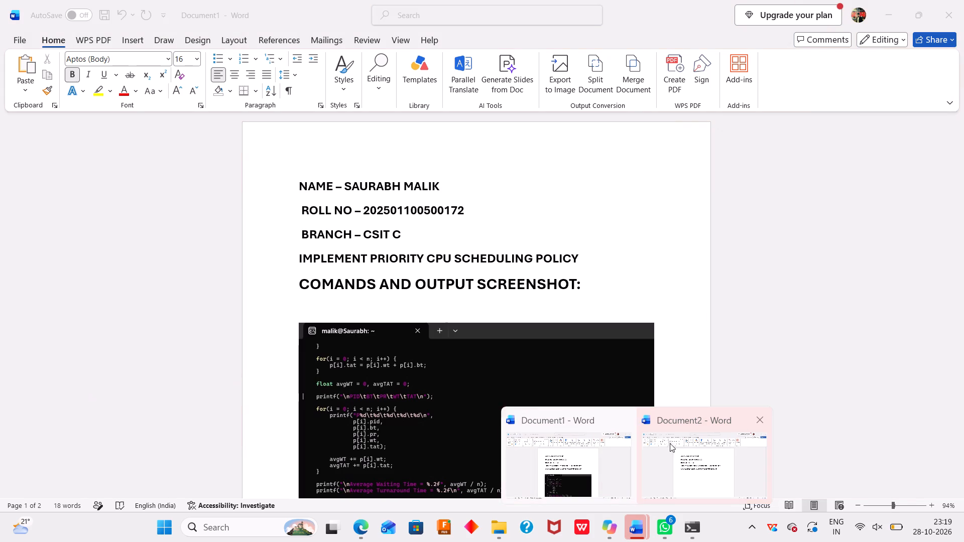
{"action": "left_click", "coordinate": [679, 449]}
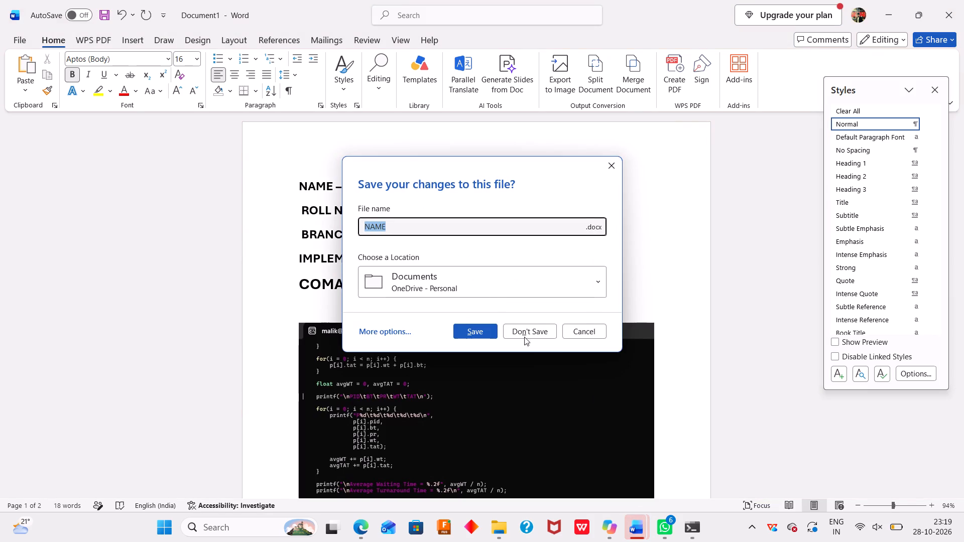
{"action": "left_click", "coordinate": [537, 329]}
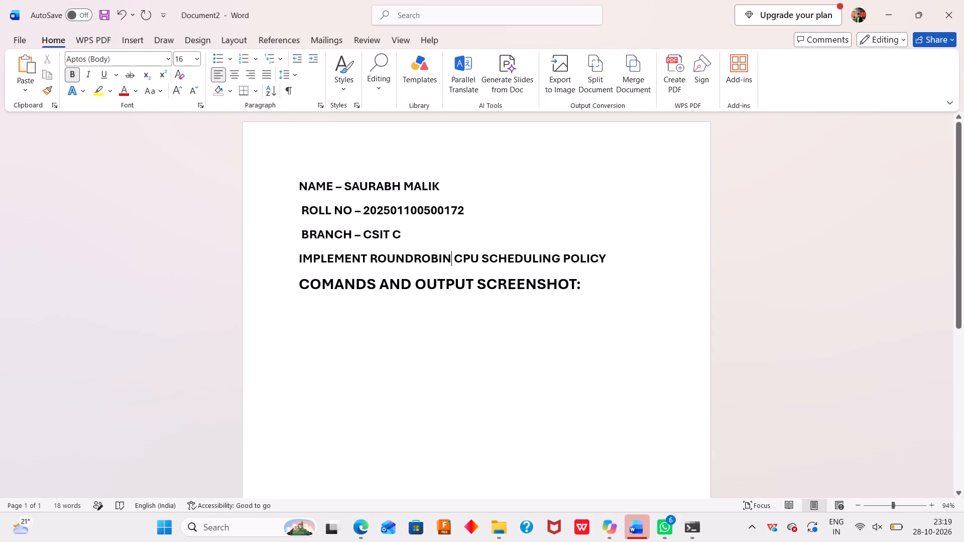
Paste the captured first part of the Round Robin code on a new line below Document2's COMANDS AND OUTPUT SCREENSHOT heading.
{"action": "left_click", "coordinate": [592, 283]}
{"action": "key", "text": "Return"}
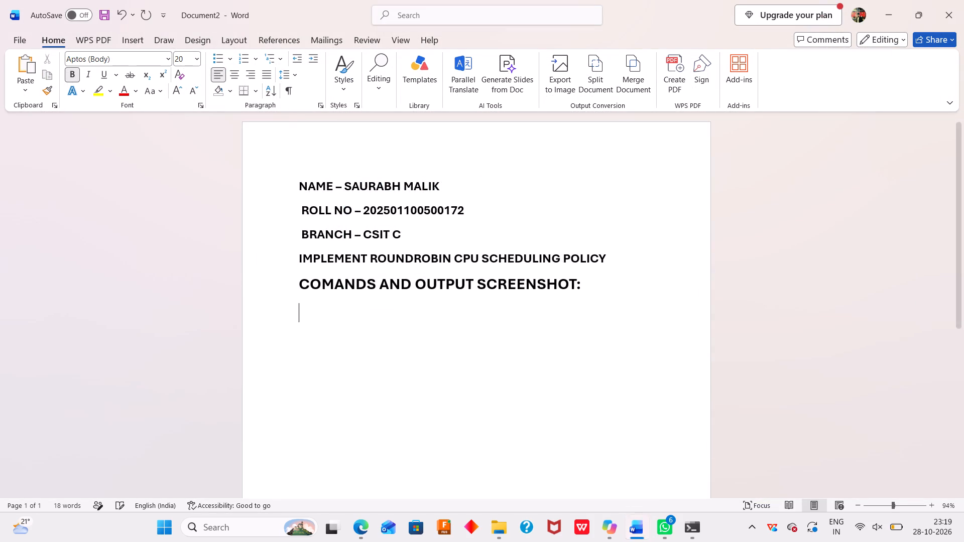
{"action": "key", "text": "ctrl+v"}
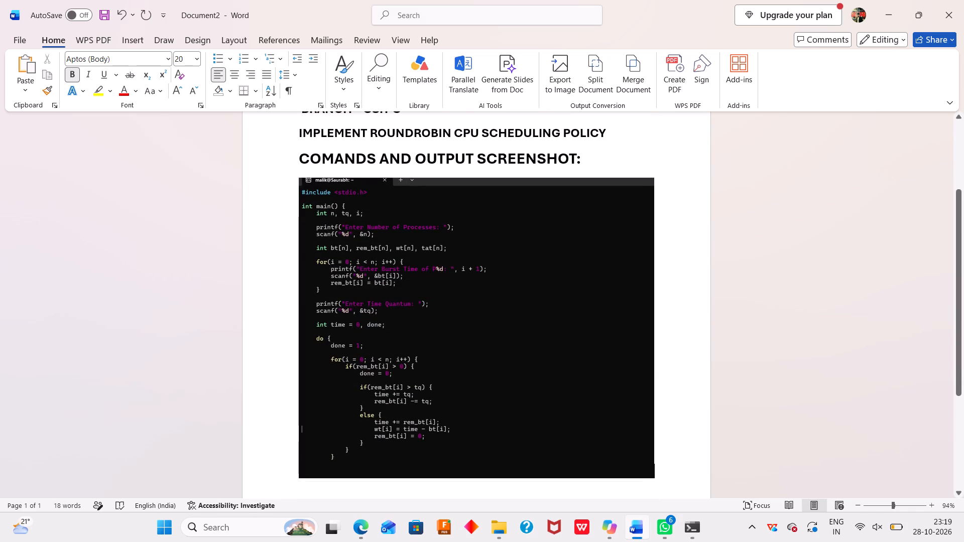
In the terminal, capture a screenshot cropped to the window's tab and the last part of the code, through return 0 and the closing brace.
{"action": "left_click", "coordinate": [690, 522]}
{"action": "scroll", "coordinate": [321, 328], "scroll_direction": "down", "scroll_amount": 2}
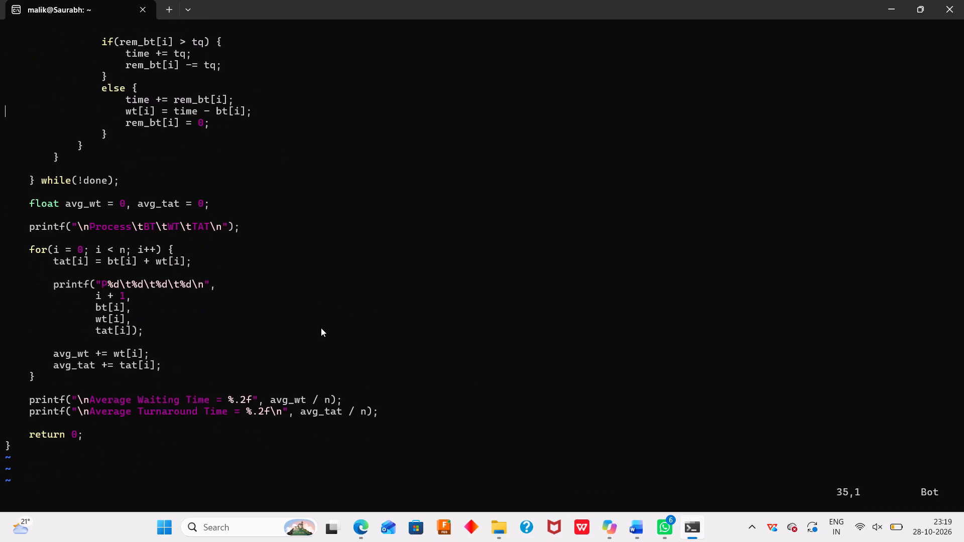
{"action": "scroll", "coordinate": [321, 328], "scroll_direction": "down", "scroll_amount": 2}
{"action": "scroll", "coordinate": [321, 328], "scroll_direction": "up", "scroll_amount": 7}
{"action": "scroll", "coordinate": [321, 328], "scroll_direction": "down", "scroll_amount": 2}
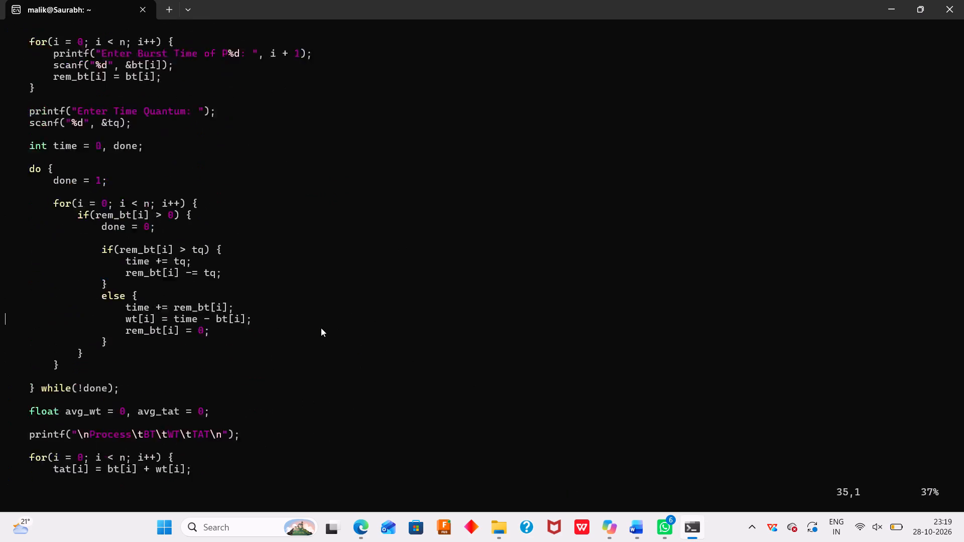
{"action": "scroll", "coordinate": [321, 328], "scroll_direction": "down", "scroll_amount": 3}
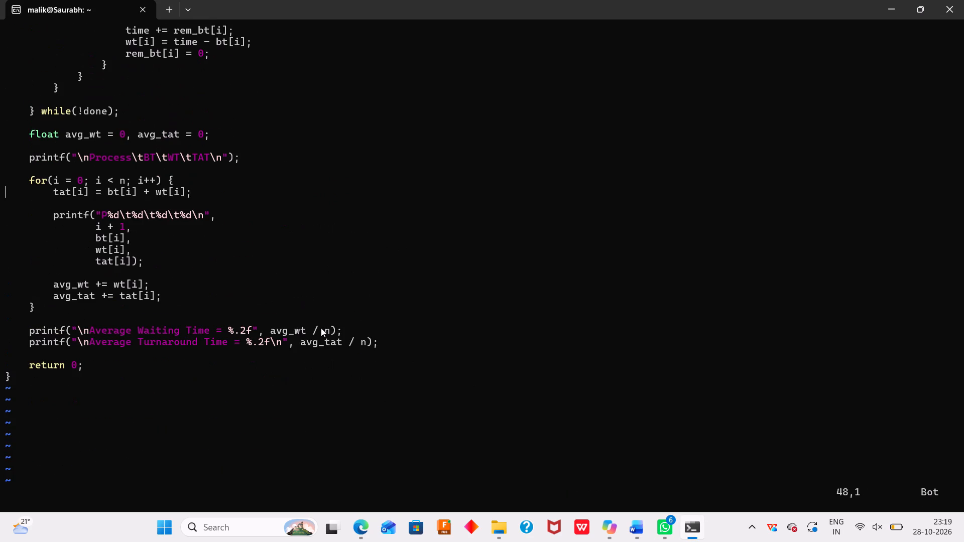
{"action": "key", "text": "Print"}
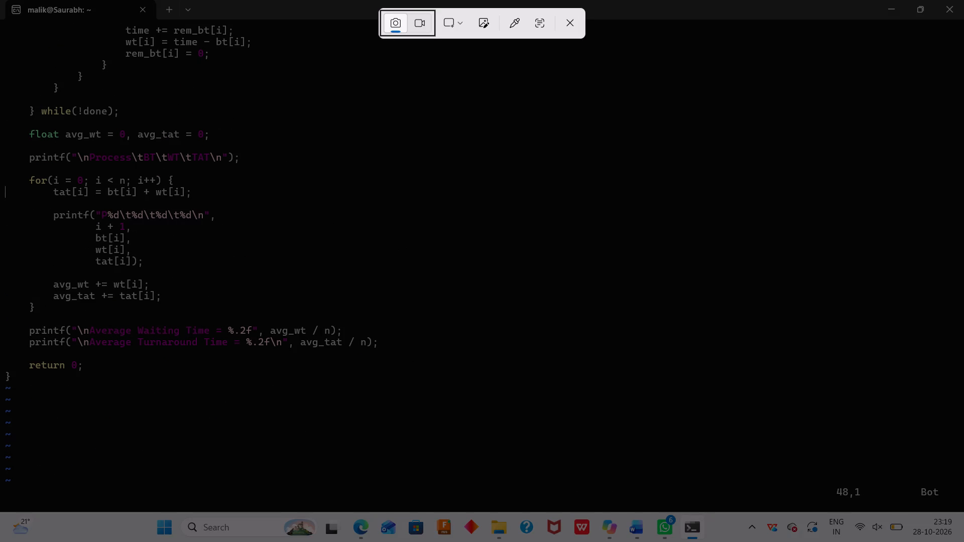
{"action": "left_click_drag", "start_coordinate": [3, 0], "coordinate": [654, 440]}
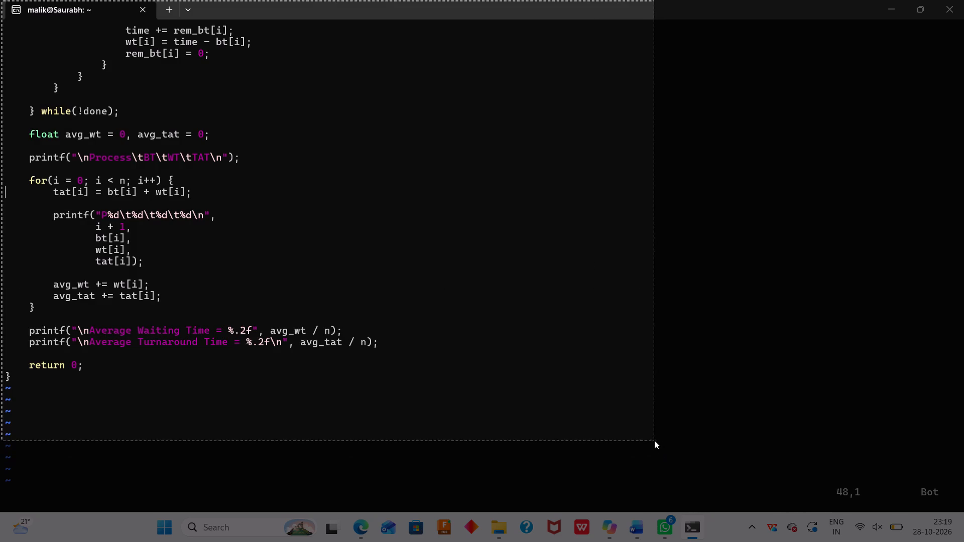
{"action": "left_click_drag", "start_coordinate": [654, 440], "coordinate": [655, 436]}
In Document2 in Word, paste the second code screenshot below the first one and add a blank line beneath it.
{"action": "left_click", "coordinate": [694, 528]}
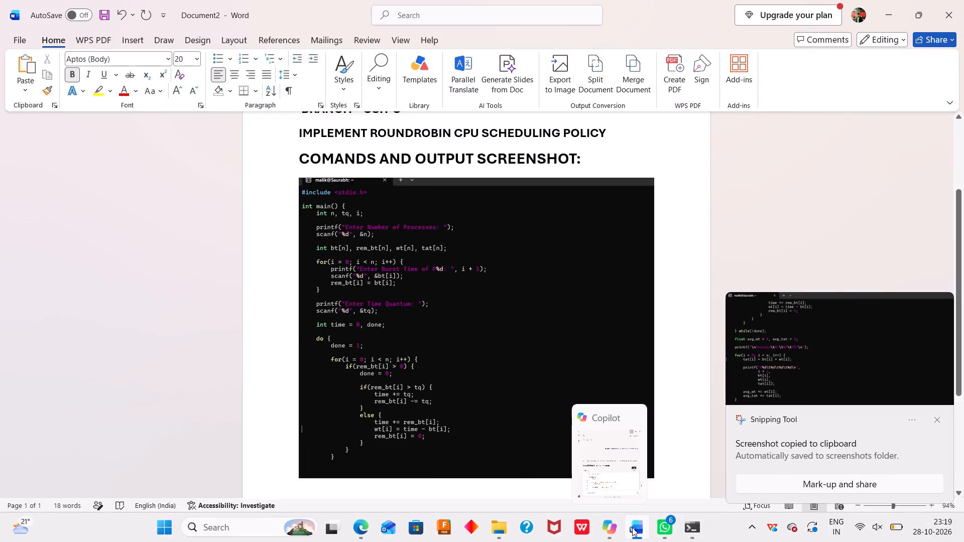
{"action": "left_click", "coordinate": [632, 527]}
{"action": "left_click", "coordinate": [624, 516]}
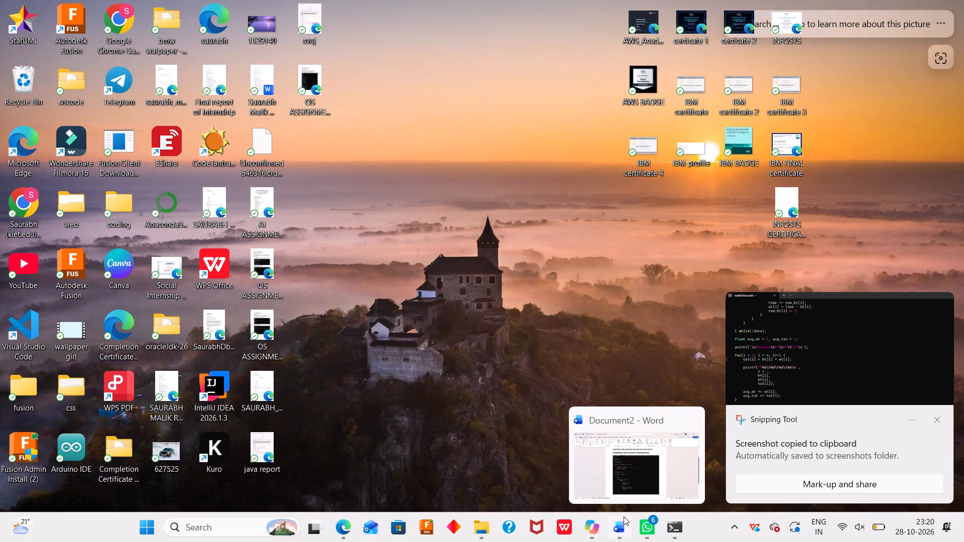
{"action": "scroll", "coordinate": [492, 321], "scroll_direction": "down", "scroll_amount": 1}
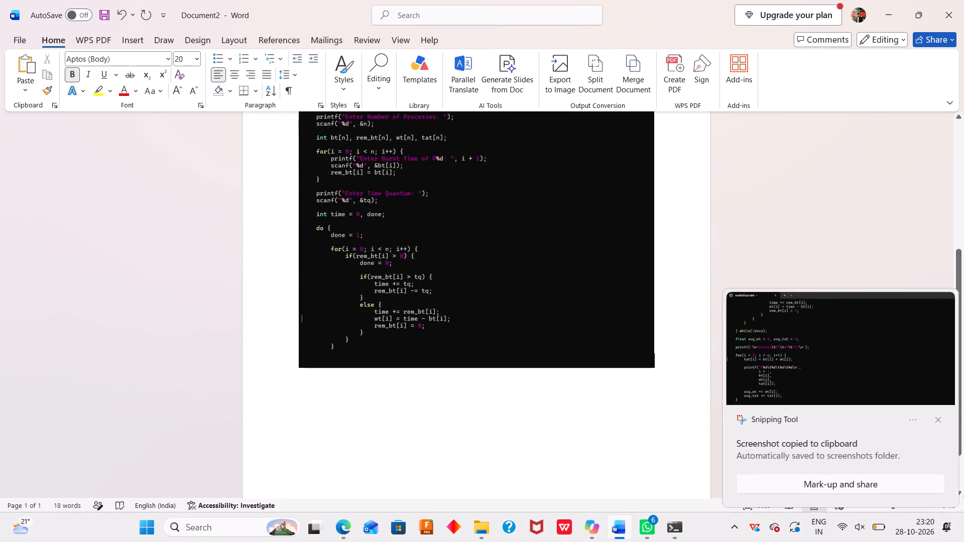
{"action": "left_click", "coordinate": [663, 351]}
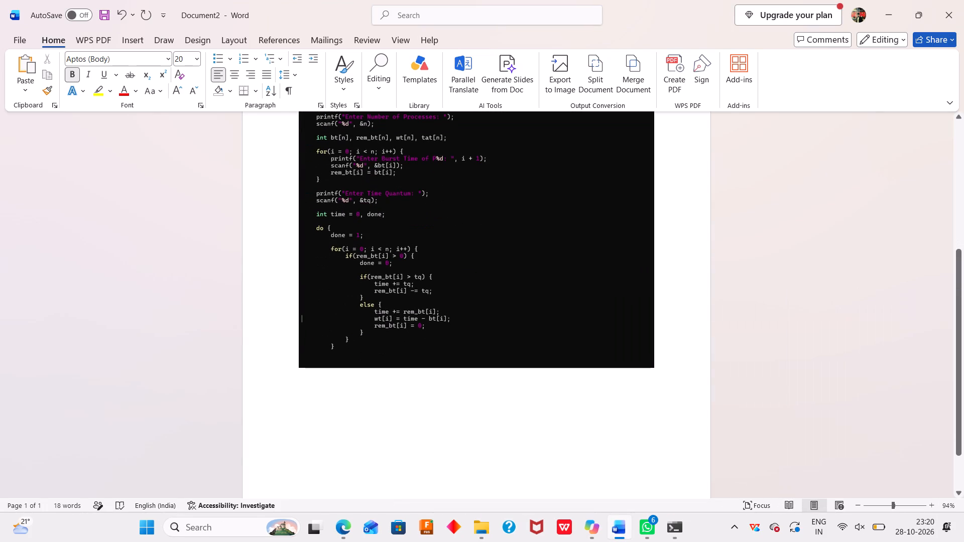
{"action": "key", "text": "Return"}
{"action": "key", "text": "ctrl+v"}
{"action": "scroll", "coordinate": [659, 361], "scroll_direction": "down", "scroll_amount": 1}
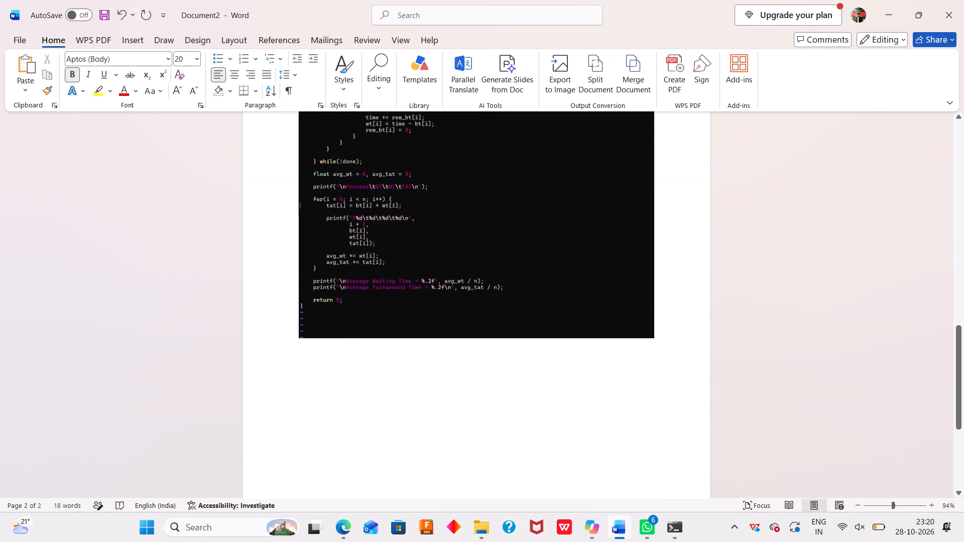
{"action": "scroll", "coordinate": [659, 361], "scroll_direction": "down", "scroll_amount": 1}
{"action": "key", "text": "Return"}
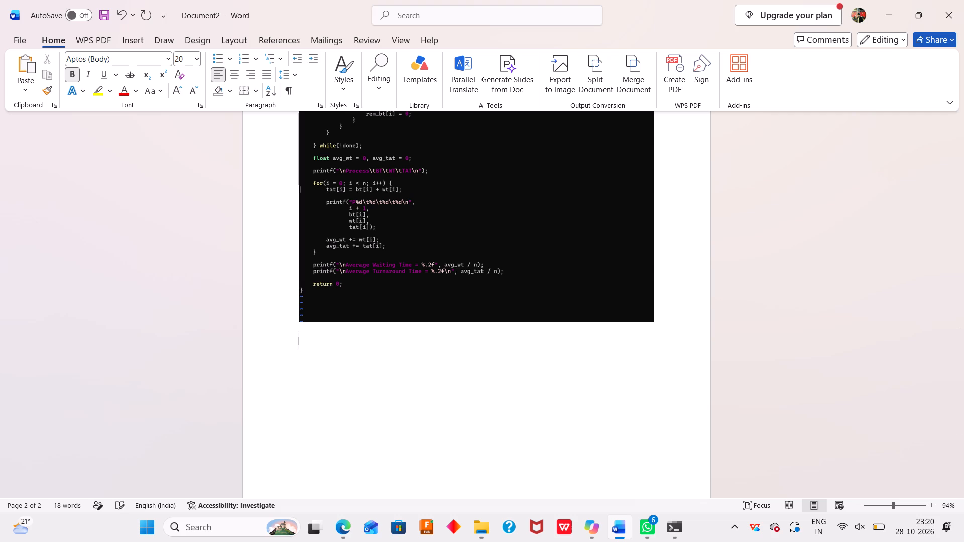